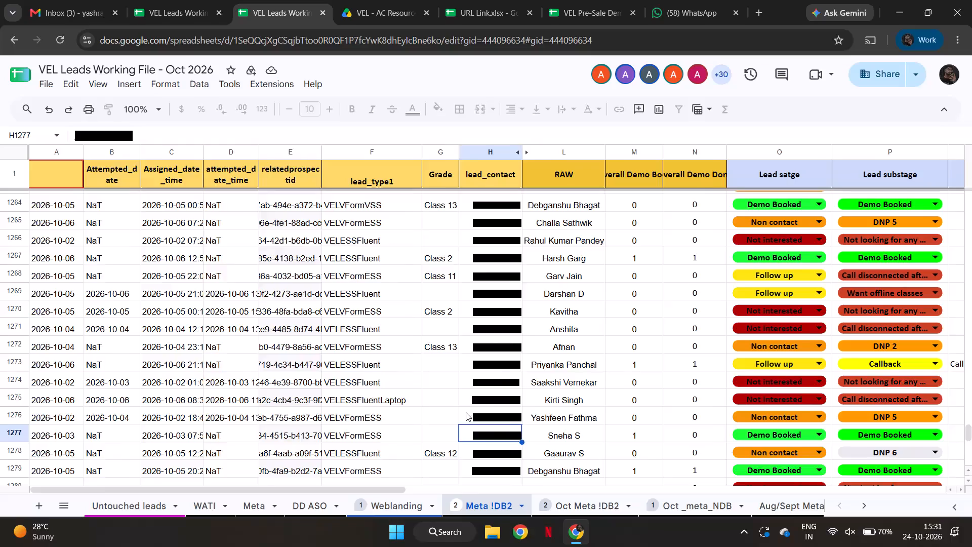
Go through the lead_contact cells on the Meta !DB2 sheet down to row 1279.
{"action": "scroll", "coordinate": [466, 412], "scroll_direction": "right", "scroll_amount": 2}
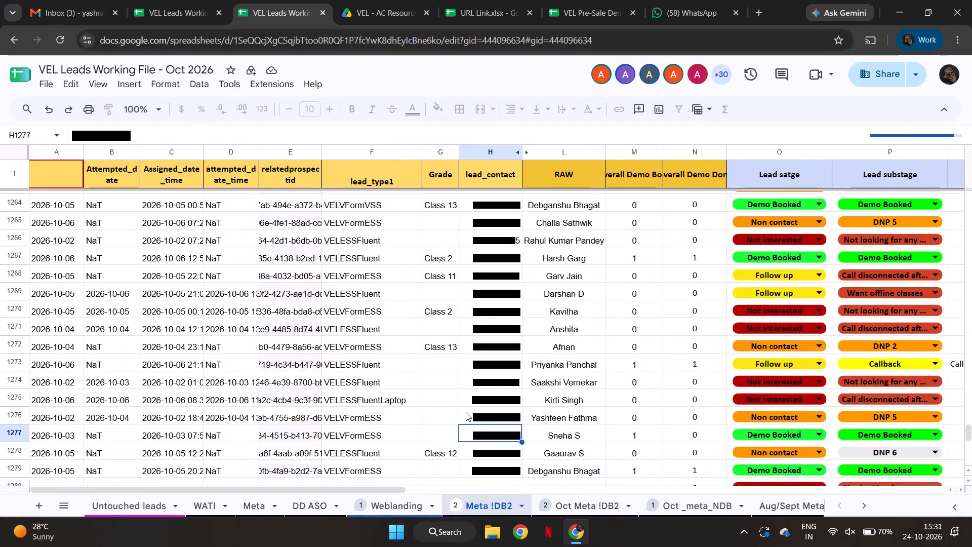
{"action": "key", "text": "Down"}
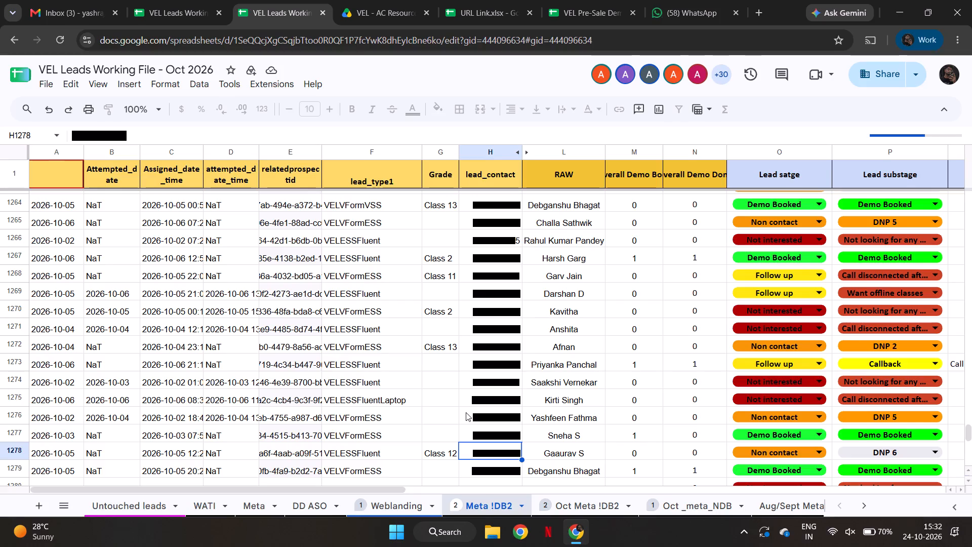
{"action": "scroll", "coordinate": [466, 412], "scroll_direction": "down", "scroll_amount": 3}
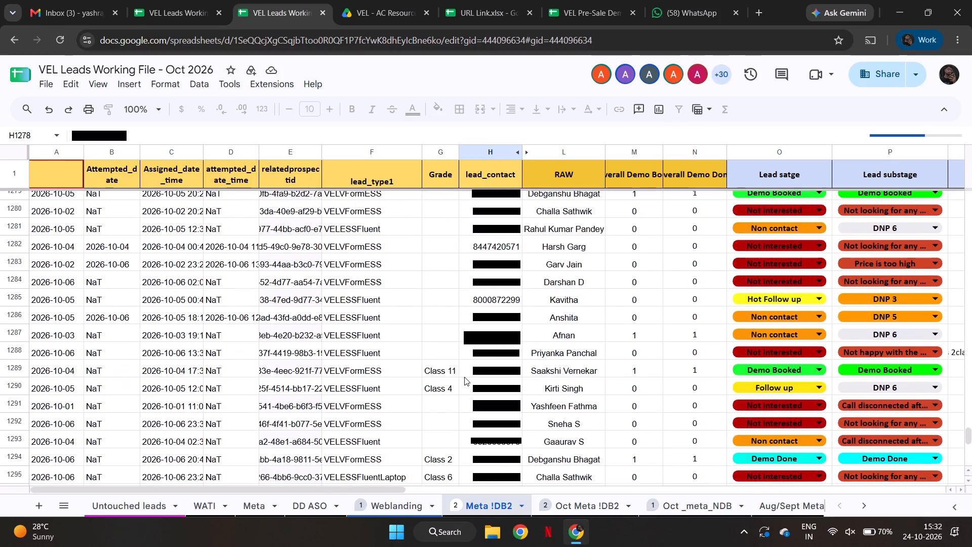
{"action": "scroll", "coordinate": [464, 377], "scroll_direction": "up", "scroll_amount": 1}
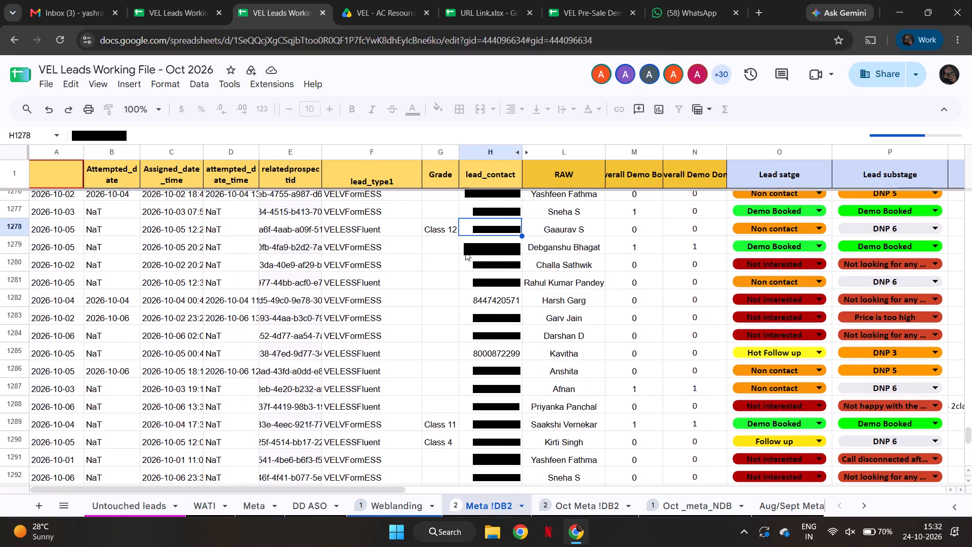
{"action": "left_click", "coordinate": [464, 245]}
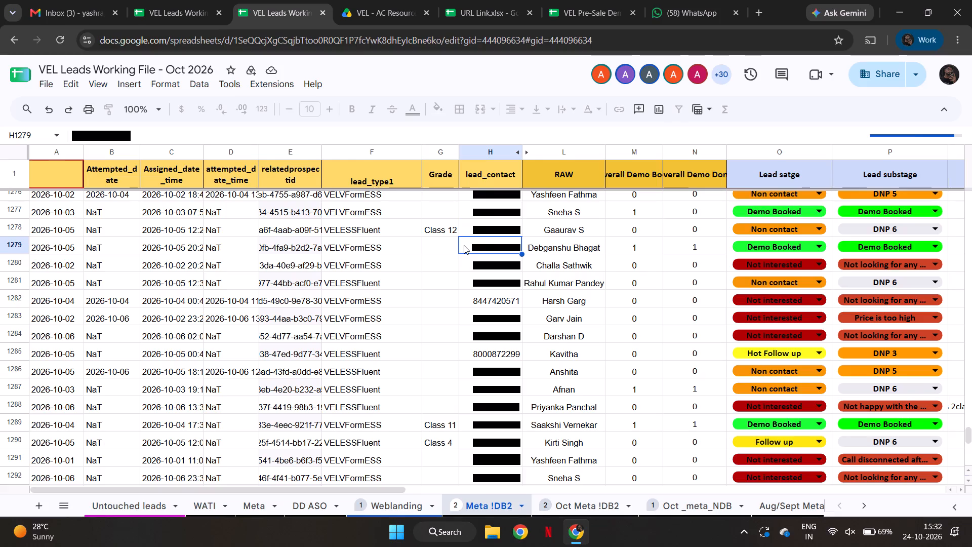
Open the Demo response sheet link listed under Forms in the URL Link spreadsheet.
{"action": "left_click", "coordinate": [469, 2]}
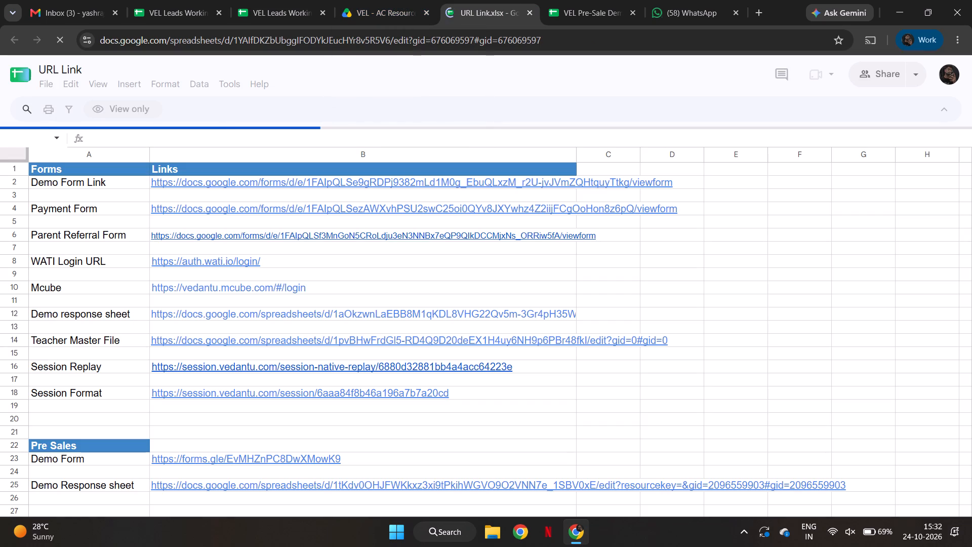
{"action": "left_click", "coordinate": [289, 316]}
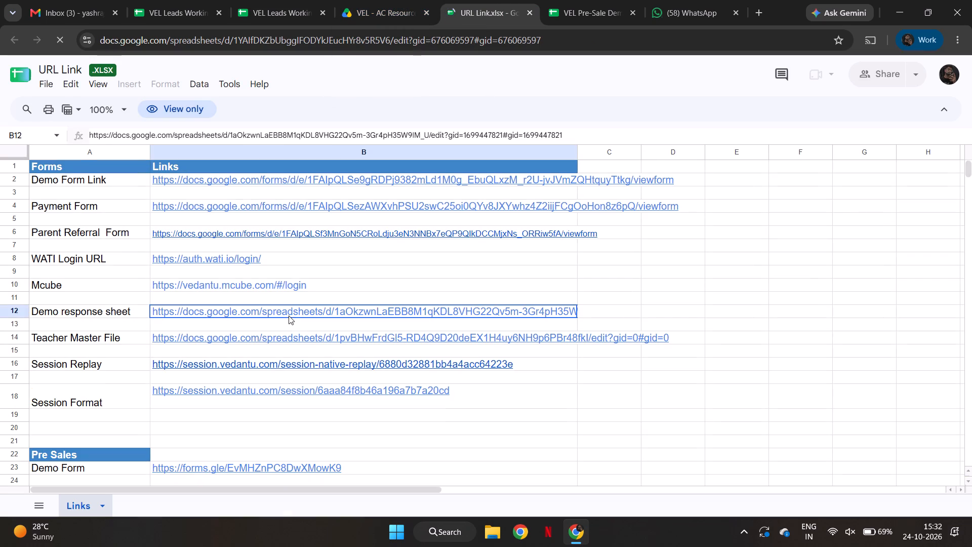
{"action": "left_click", "coordinate": [297, 305]}
{"action": "left_click", "coordinate": [289, 311]}
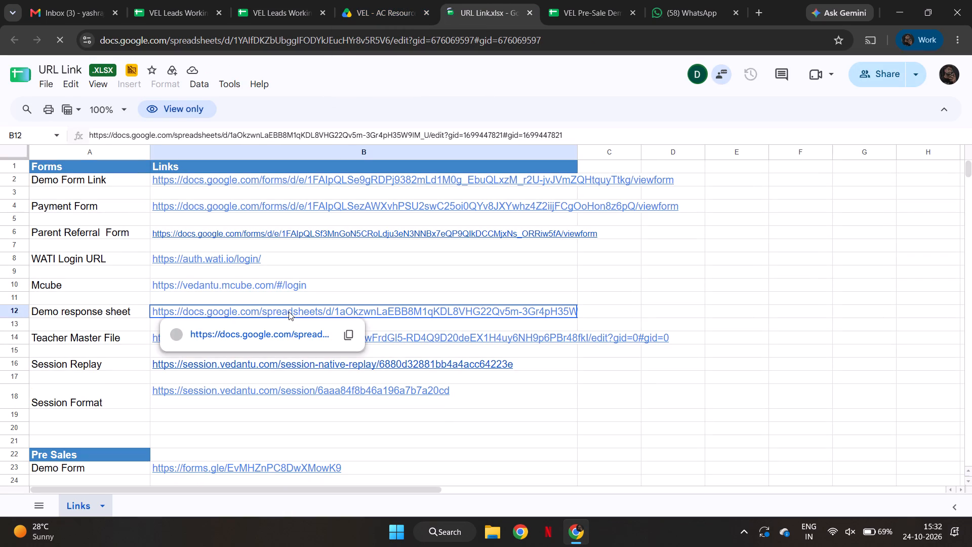
{"action": "left_click", "coordinate": [289, 311]}
{"action": "left_click", "coordinate": [262, 331]}
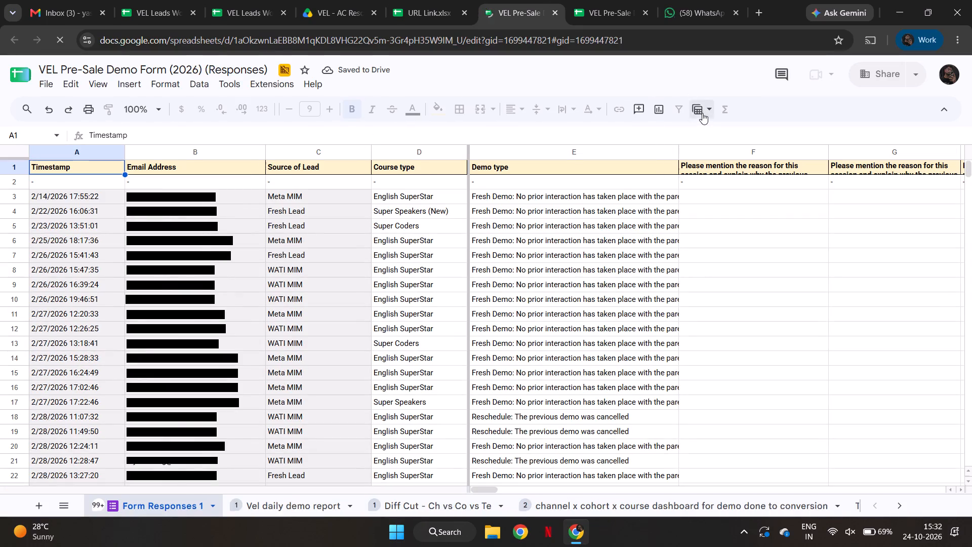
Create a filter view on the Form Responses 1 sheet of the demo form responses.
{"action": "left_click", "coordinate": [701, 108]}
{"action": "left_click", "coordinate": [714, 148]}
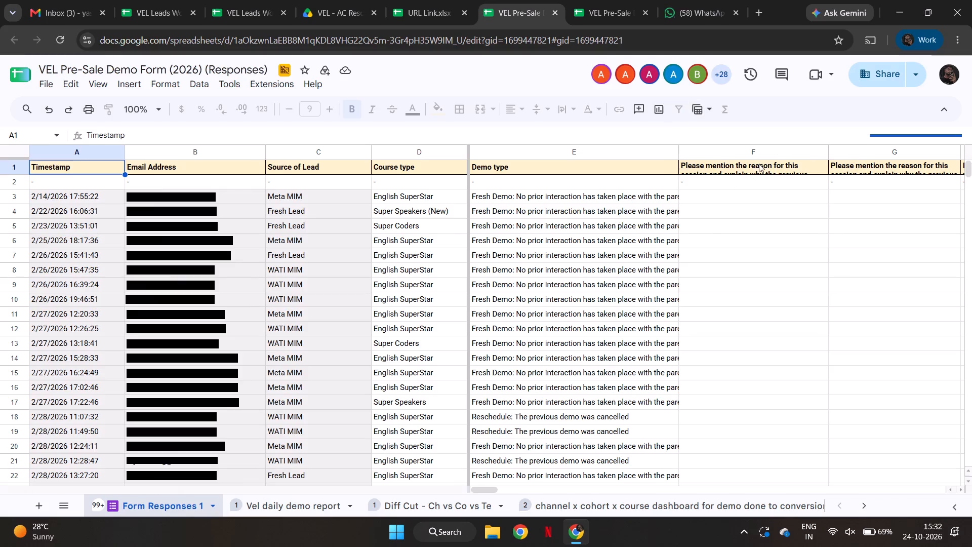
{"action": "left_click", "coordinate": [705, 108]}
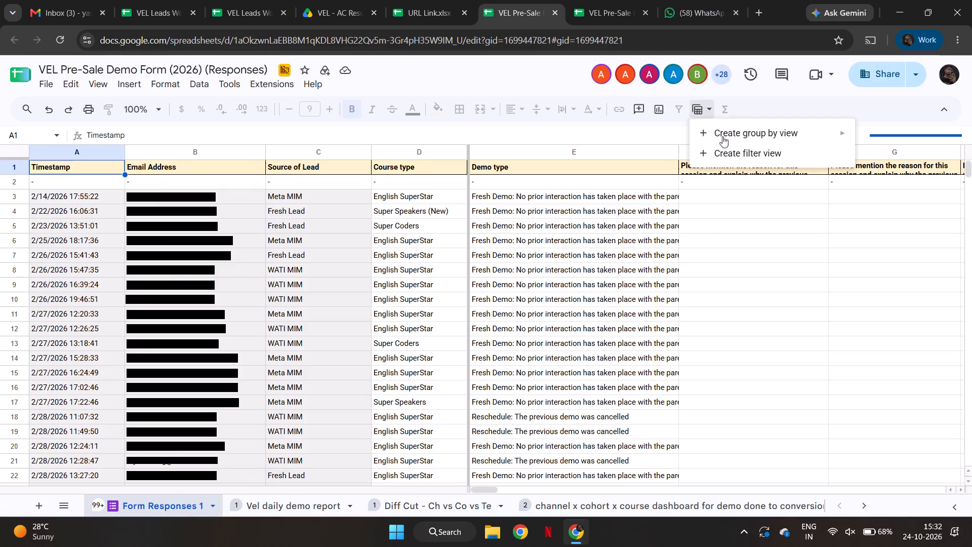
{"action": "left_click", "coordinate": [731, 150]}
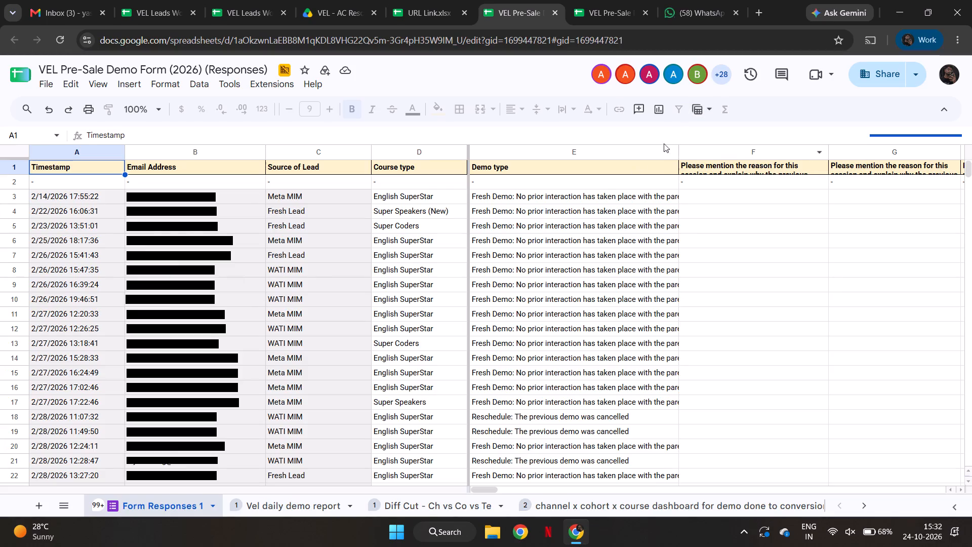
{"action": "left_click", "coordinate": [698, 107]}
{"action": "left_click", "coordinate": [713, 150]}
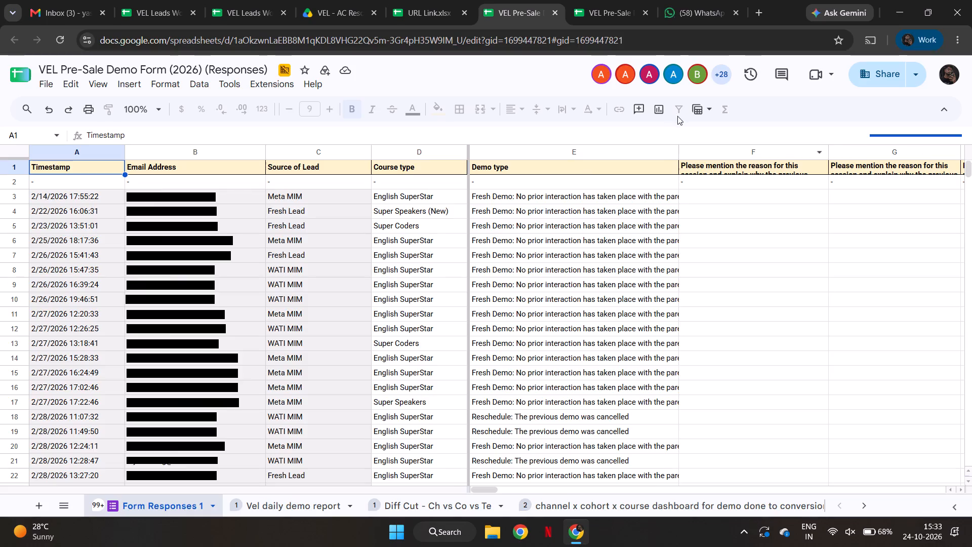
{"action": "left_click", "coordinate": [702, 108]}
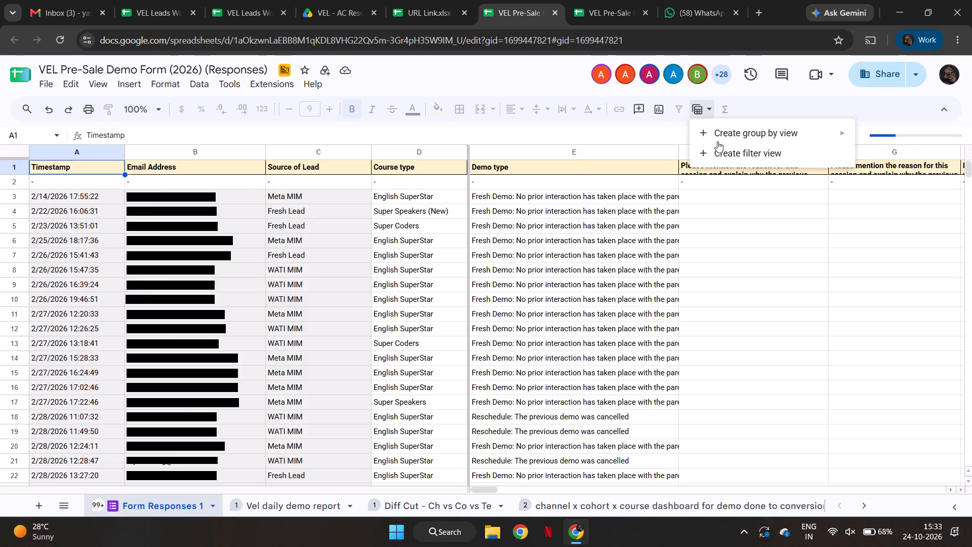
{"action": "left_click", "coordinate": [725, 154]}
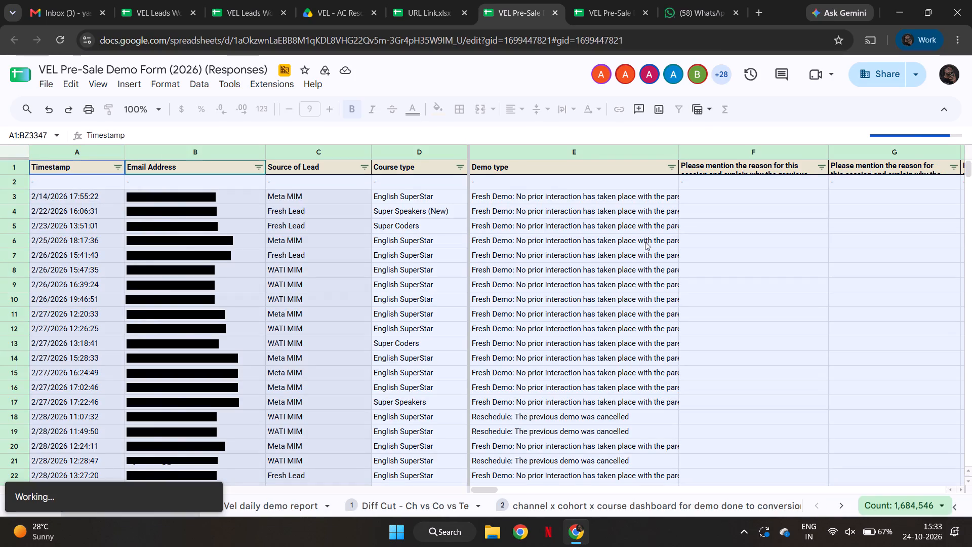
Locate the Contact number column among the student details on the Form Responses 1 sheet.
{"action": "scroll", "coordinate": [732, 241], "scroll_direction": "left", "scroll_amount": 4}
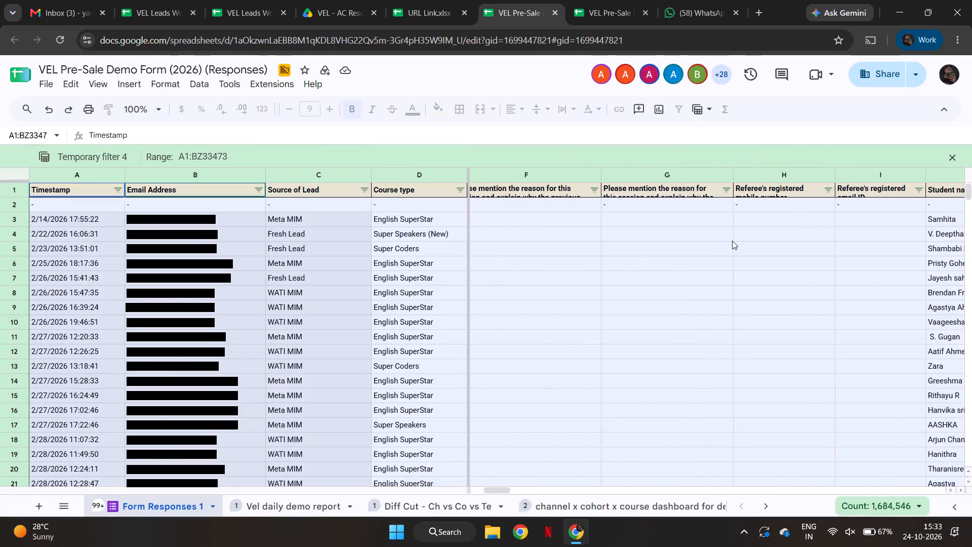
{"action": "scroll", "coordinate": [732, 241], "scroll_direction": "left", "scroll_amount": 7}
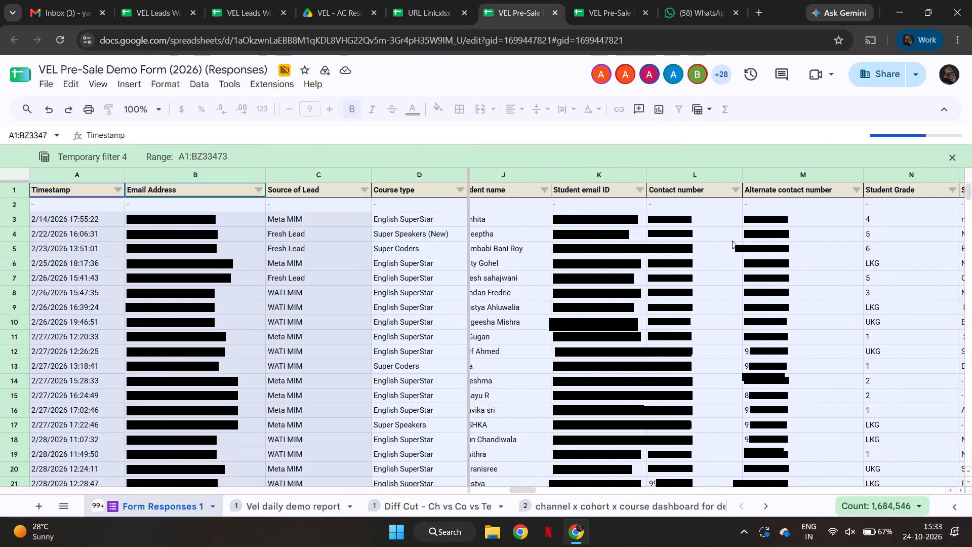
Filter the Contact number column to only the lead's matching phone number and select that number's cell in the remaining response row.
{"action": "scroll", "coordinate": [732, 241], "scroll_direction": "left", "scroll_amount": 1}
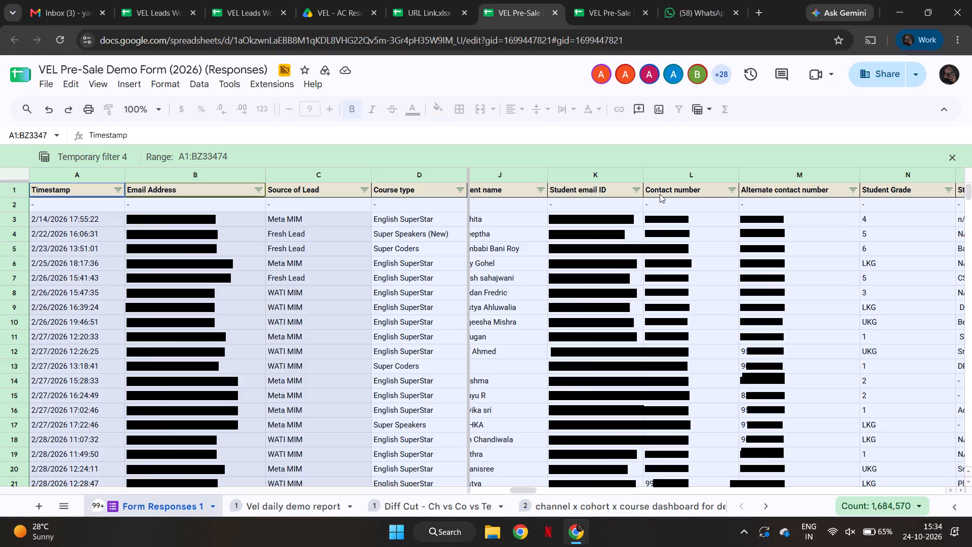
{"action": "left_click", "coordinate": [730, 189]}
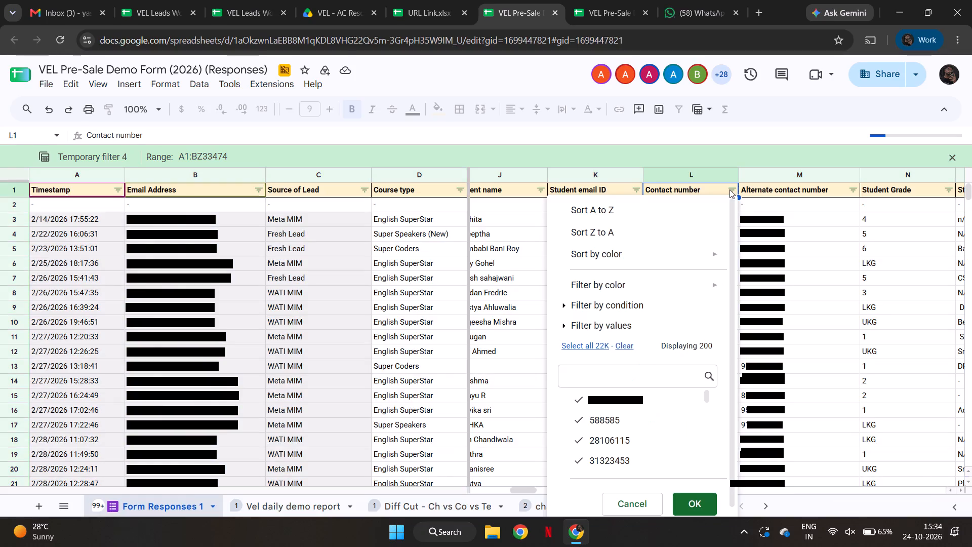
{"action": "left_click", "coordinate": [627, 341]}
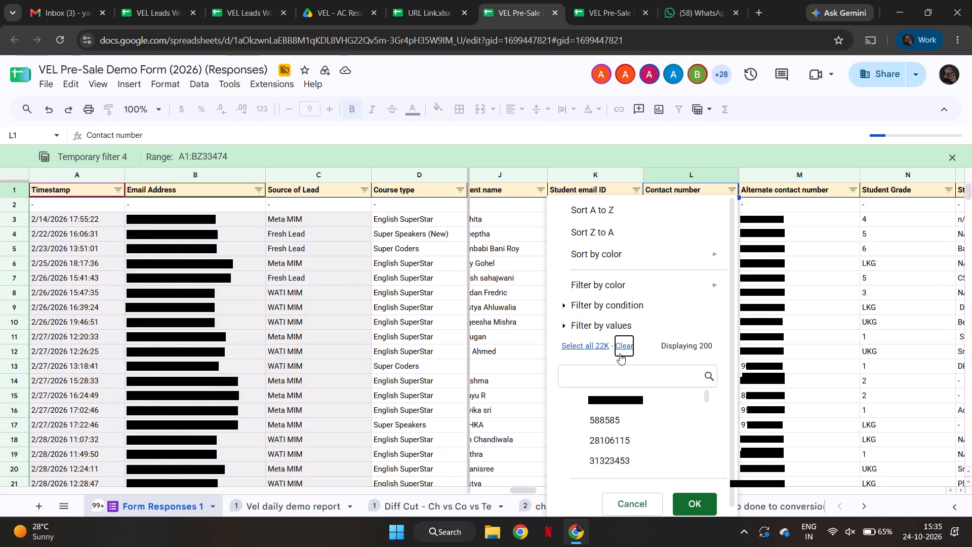
{"action": "left_click", "coordinate": [609, 370]}
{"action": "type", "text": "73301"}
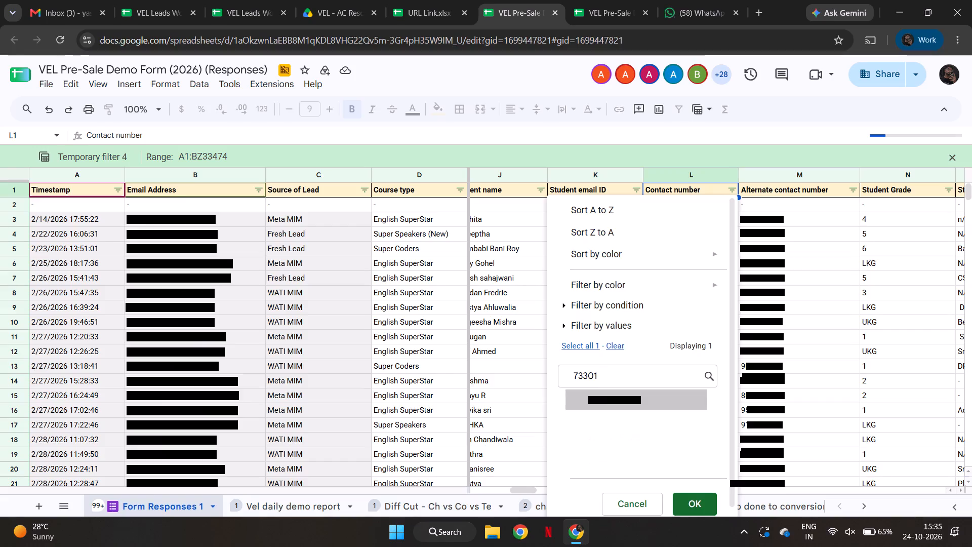
{"action": "left_click", "coordinate": [621, 402]}
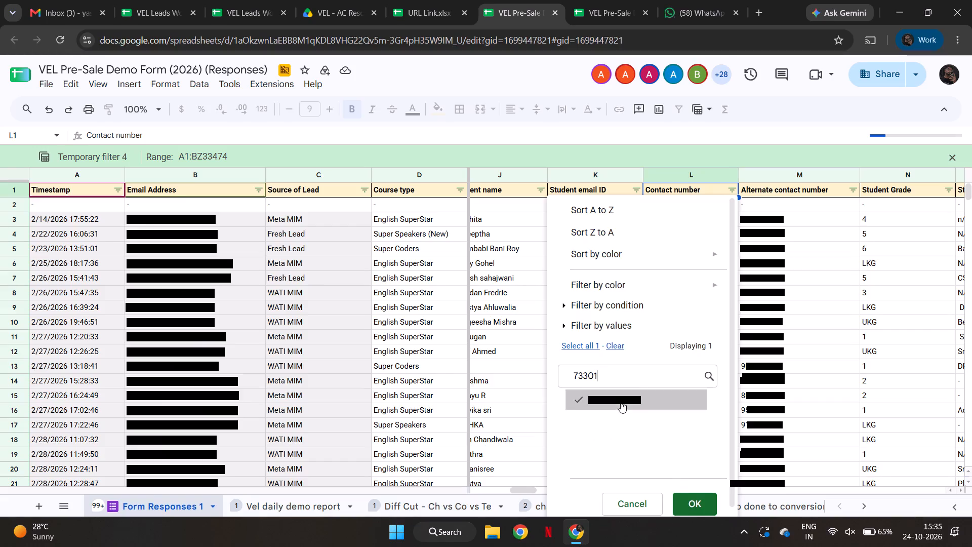
{"action": "left_click", "coordinate": [685, 500]}
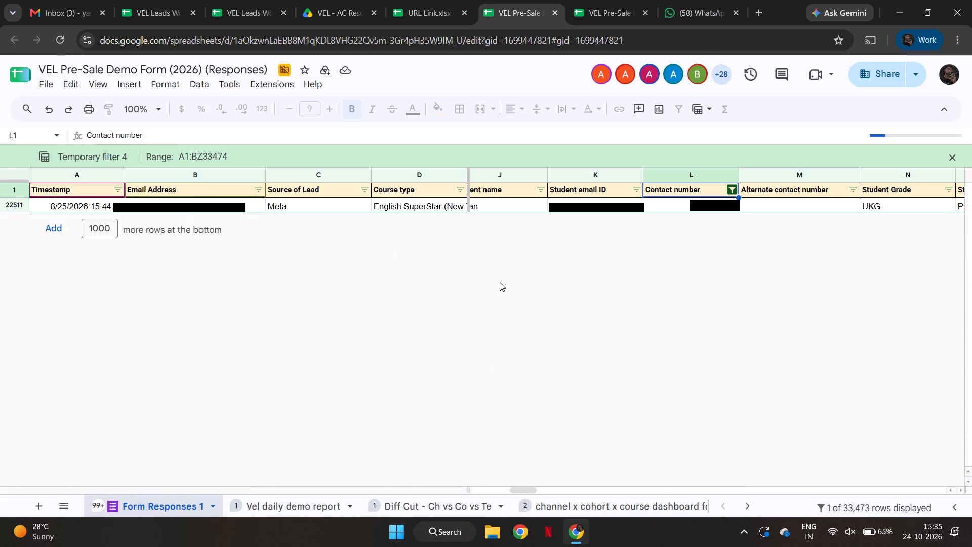
{"action": "left_click", "coordinate": [697, 206]}
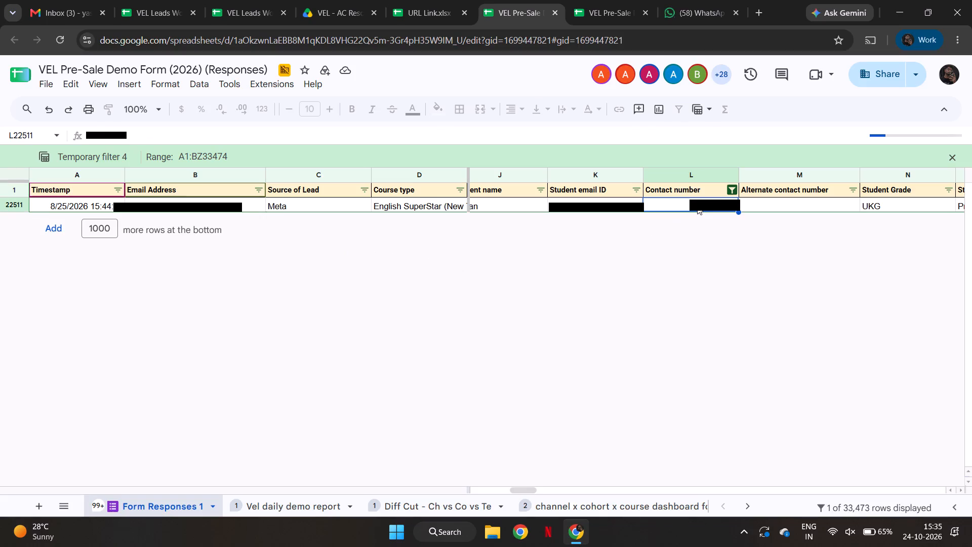
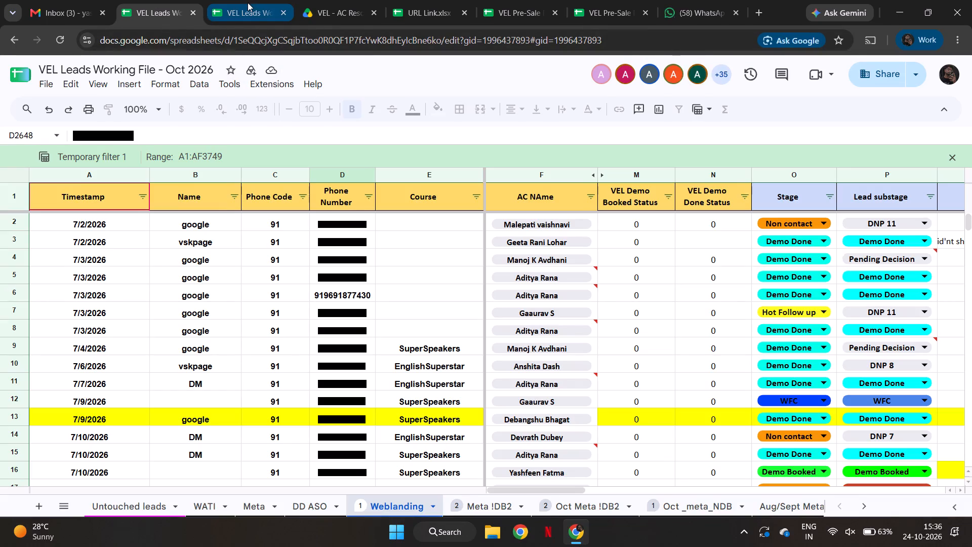
Create a new filter view on the Weblanding sheet that shows only Yashraj's leads in the AC NAme column.
{"action": "left_click", "coordinate": [708, 106]}
{"action": "left_click", "coordinate": [713, 159]}
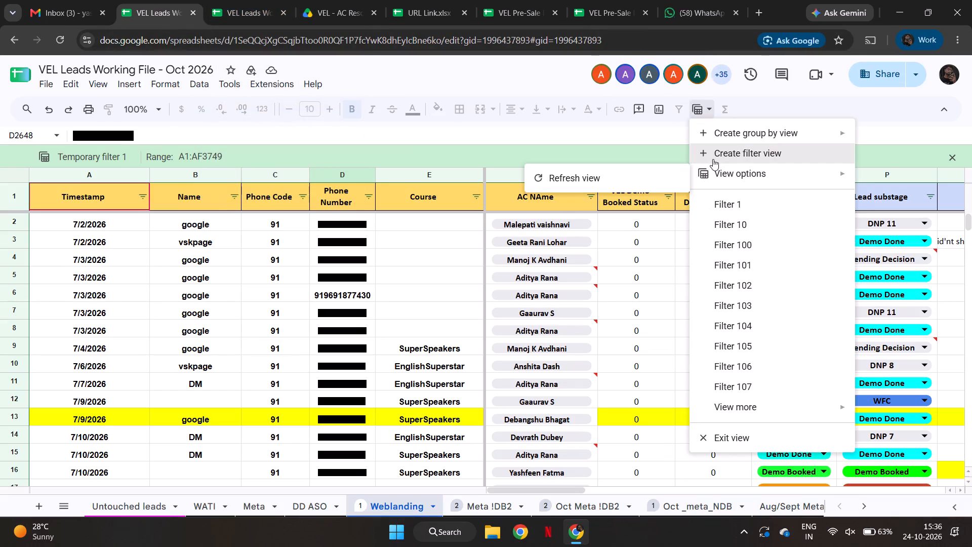
{"action": "left_click", "coordinate": [593, 197]}
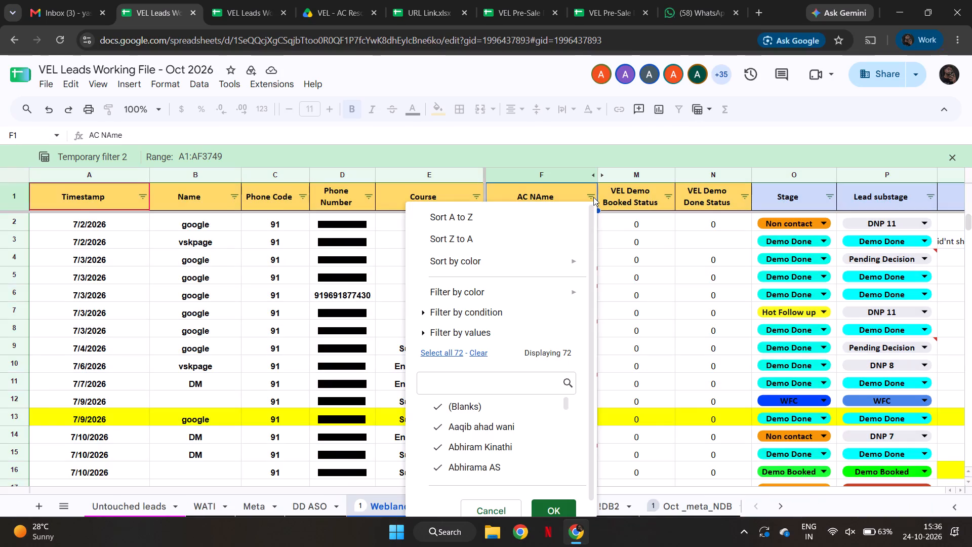
{"action": "left_click", "coordinate": [486, 351]}
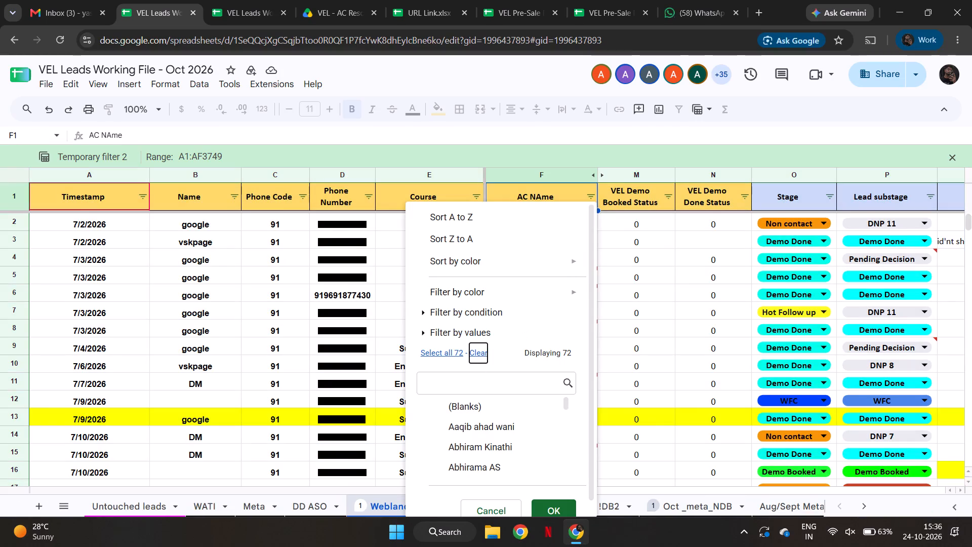
{"action": "left_click", "coordinate": [459, 382]}
{"action": "key", "text": "y"}
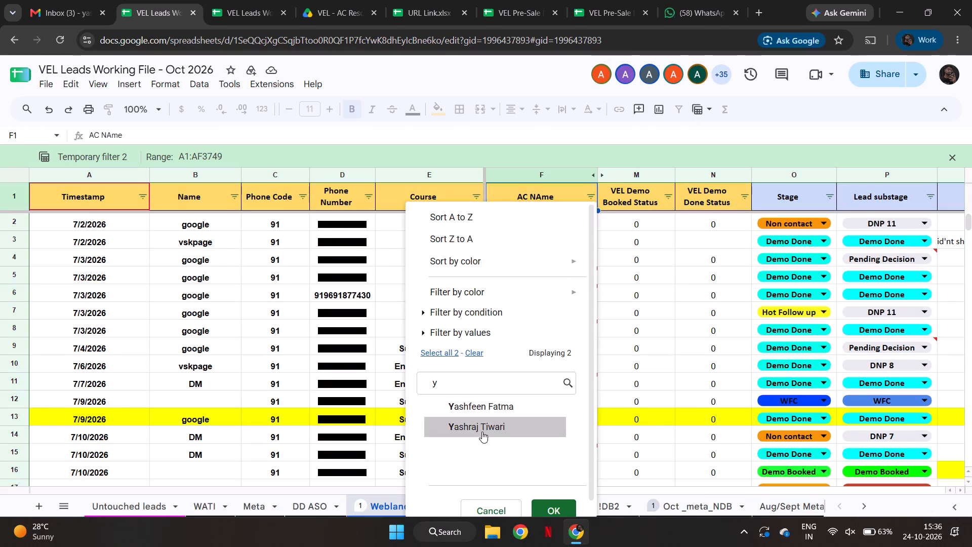
{"action": "left_click", "coordinate": [482, 431]}
{"action": "left_click", "coordinate": [551, 500]}
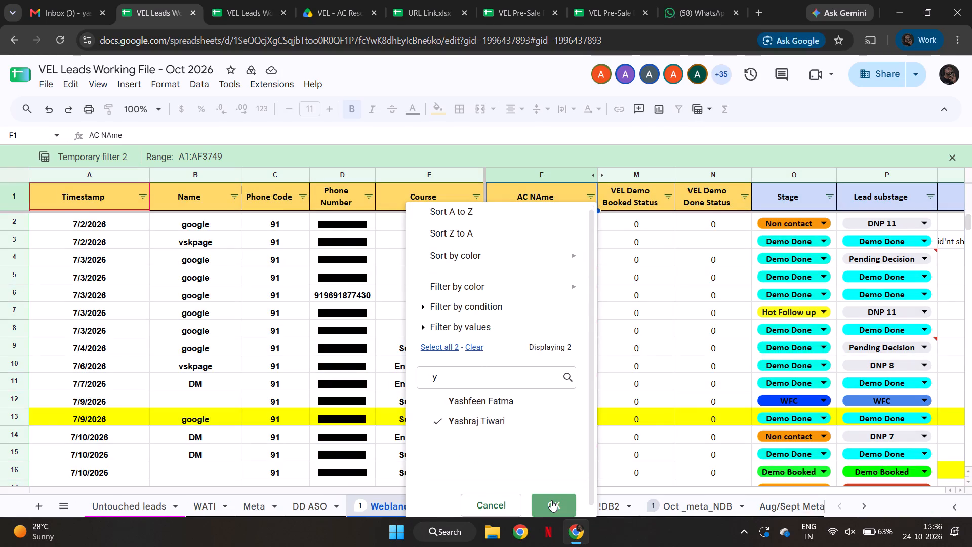
Go through the filtered Weblanding leads down to the one dated 2026-10-24 and select its Phone Number cell in row 2731.
{"action": "scroll", "coordinate": [463, 415], "scroll_direction": "down", "scroll_amount": 5}
{"action": "scroll", "coordinate": [463, 415], "scroll_direction": "up", "scroll_amount": 1}
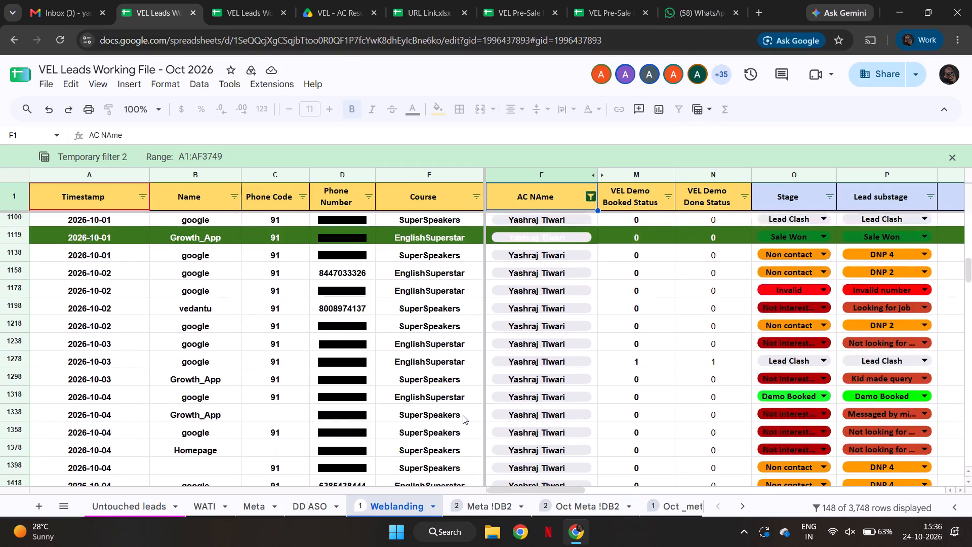
{"action": "scroll", "coordinate": [463, 415], "scroll_direction": "up", "scroll_amount": 1}
{"action": "scroll", "coordinate": [463, 415], "scroll_direction": "down", "scroll_amount": 1}
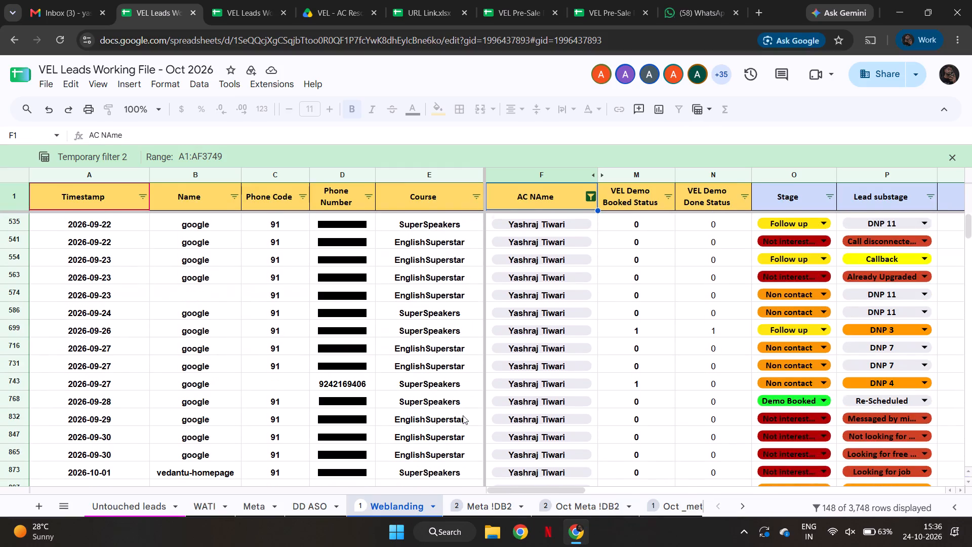
{"action": "scroll", "coordinate": [463, 415], "scroll_direction": "down", "scroll_amount": 10}
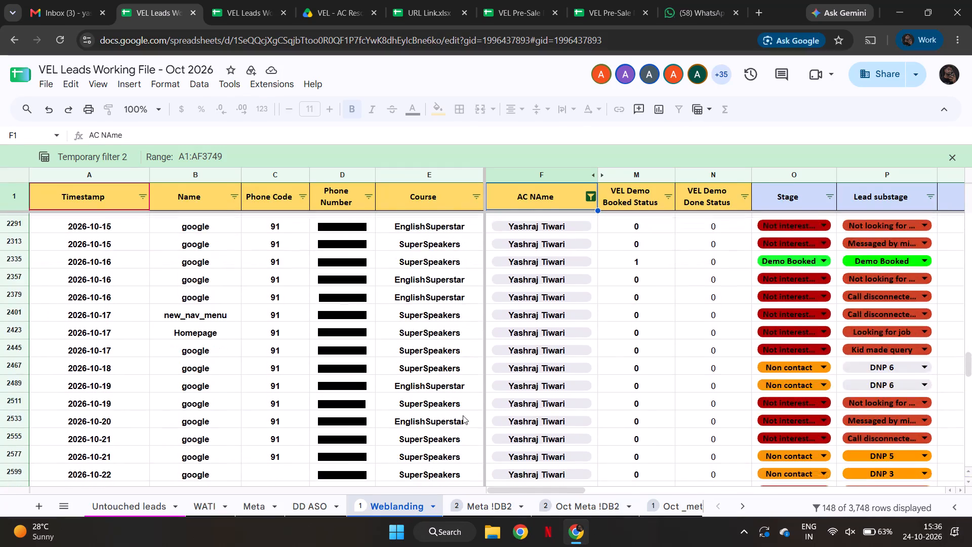
{"action": "scroll", "coordinate": [463, 415], "scroll_direction": "down", "scroll_amount": 2}
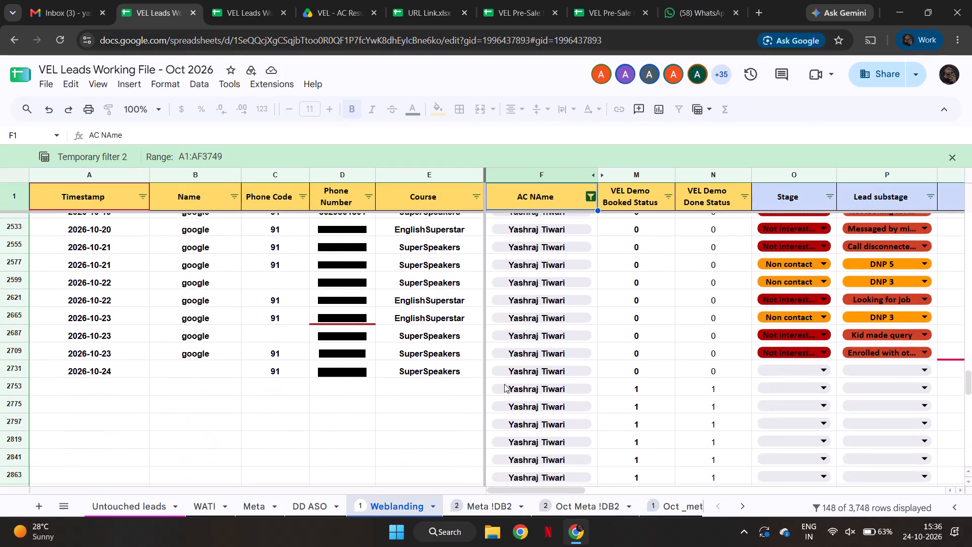
{"action": "left_click", "coordinate": [363, 369]}
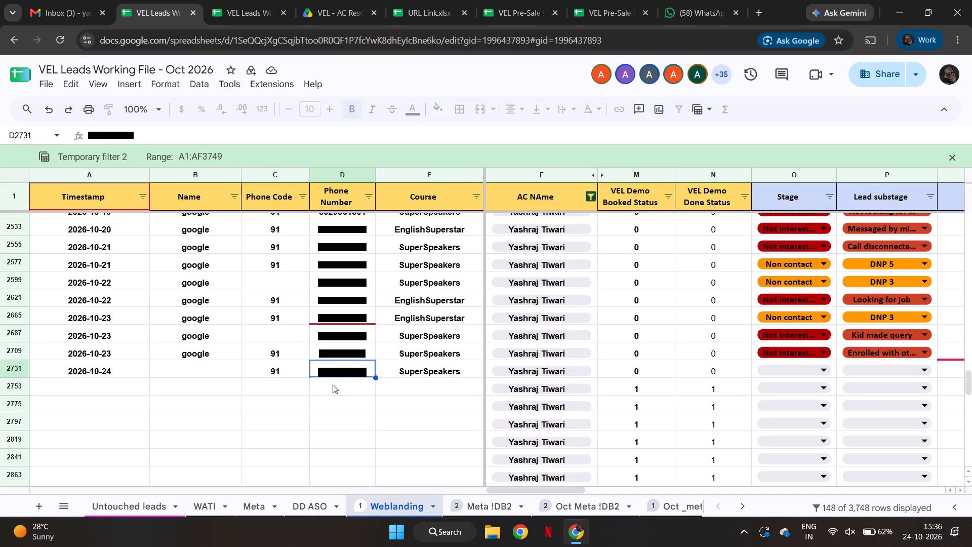
Examine the row 2731 lead's further columns, from stage and remarks through to the unique lead and sale won details.
{"action": "scroll", "coordinate": [328, 389], "scroll_direction": "left", "scroll_amount": 5}
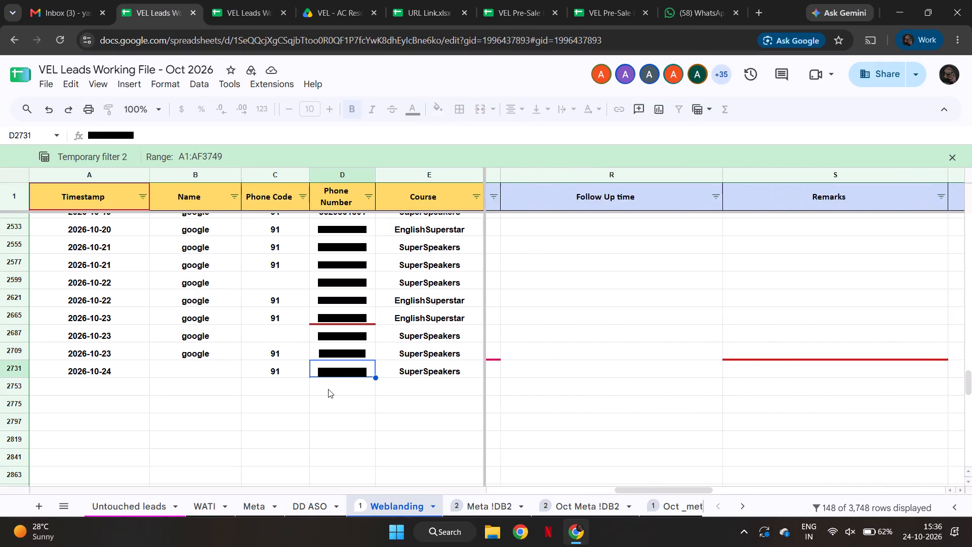
{"action": "scroll", "coordinate": [328, 389], "scroll_direction": "left", "scroll_amount": 6}
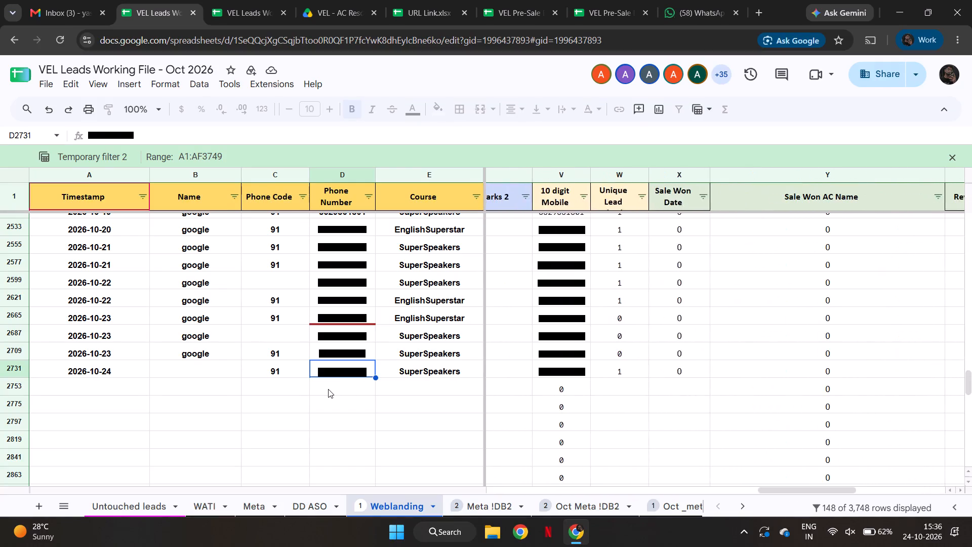
{"action": "scroll", "coordinate": [328, 389], "scroll_direction": "left", "scroll_amount": 1}
{"action": "scroll", "coordinate": [328, 389], "scroll_direction": "right", "scroll_amount": 11}
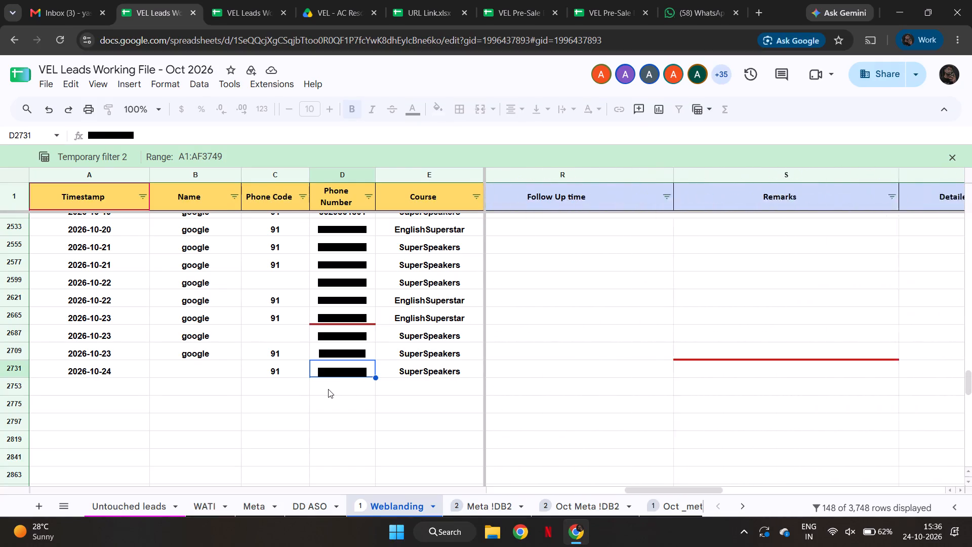
{"action": "scroll", "coordinate": [328, 389], "scroll_direction": "right", "scroll_amount": 8}
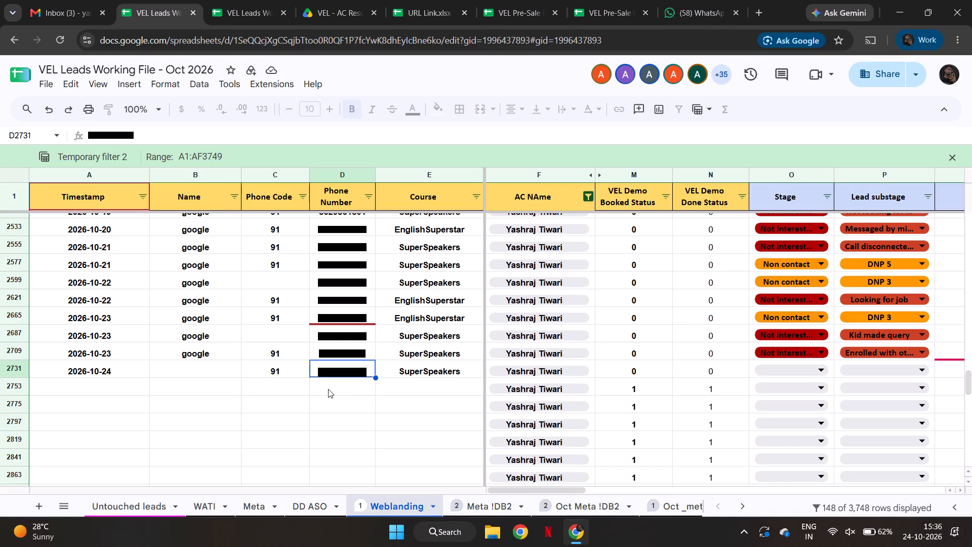
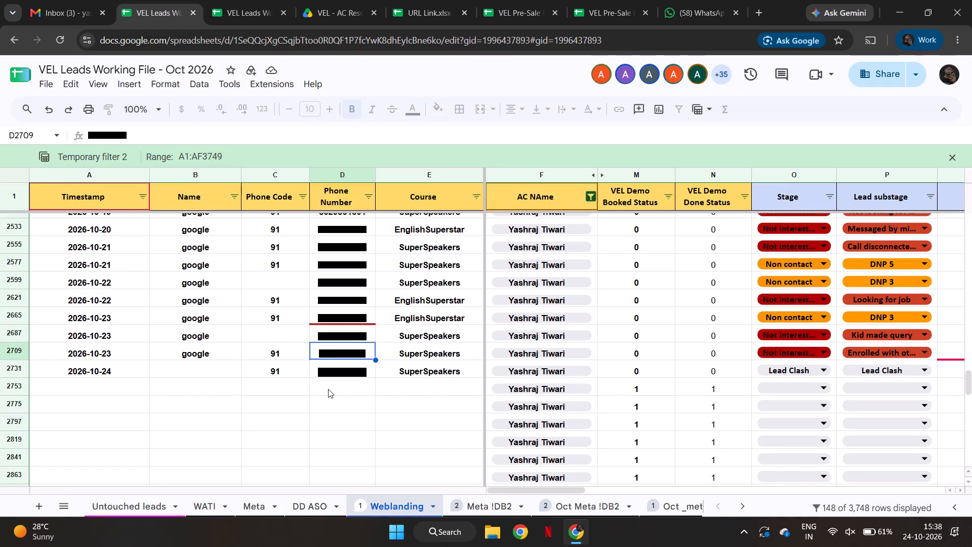
Switch to the other open copy of the VEL Leads Working File, at its Meta !DB2 sheet.
{"action": "scroll", "coordinate": [328, 389], "scroll_direction": "up", "scroll_amount": 1}
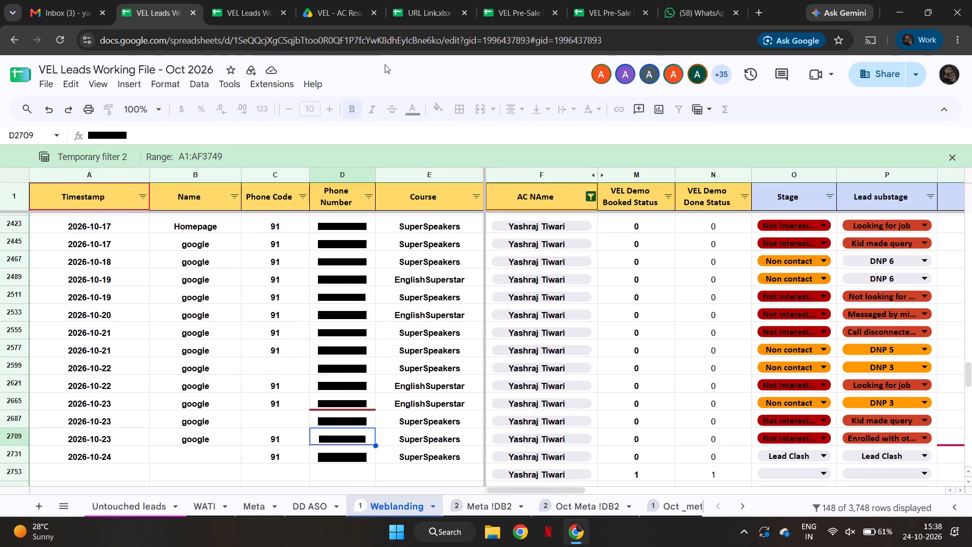
{"action": "double_click", "coordinate": [235, 15]}
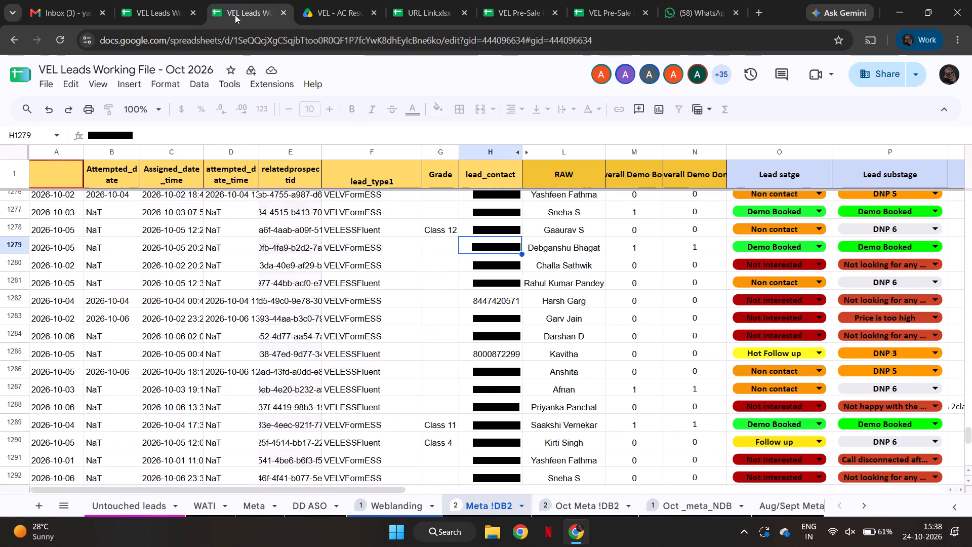
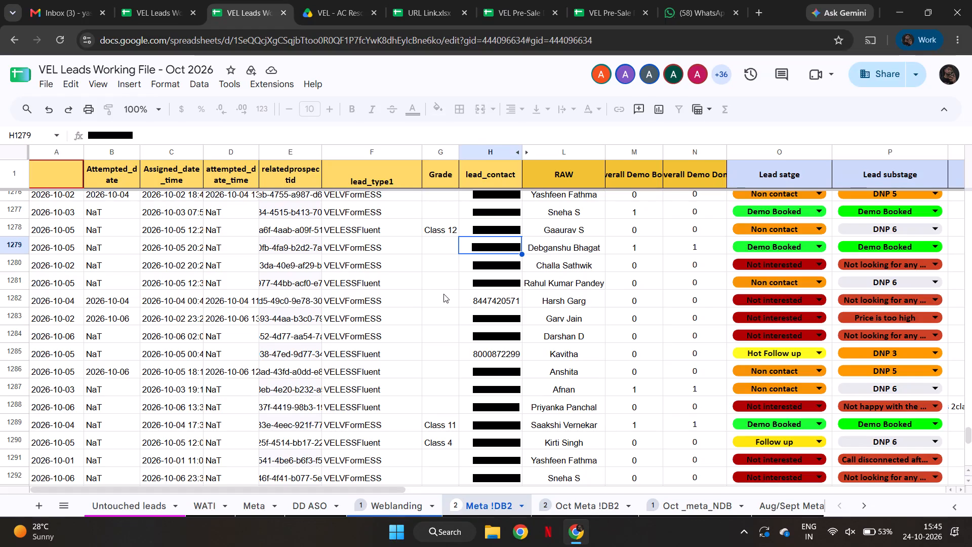
Copy the lead contact number in row 1279 of the Meta !DB2 sheet.
{"action": "scroll", "coordinate": [443, 294], "scroll_direction": "left", "scroll_amount": 2}
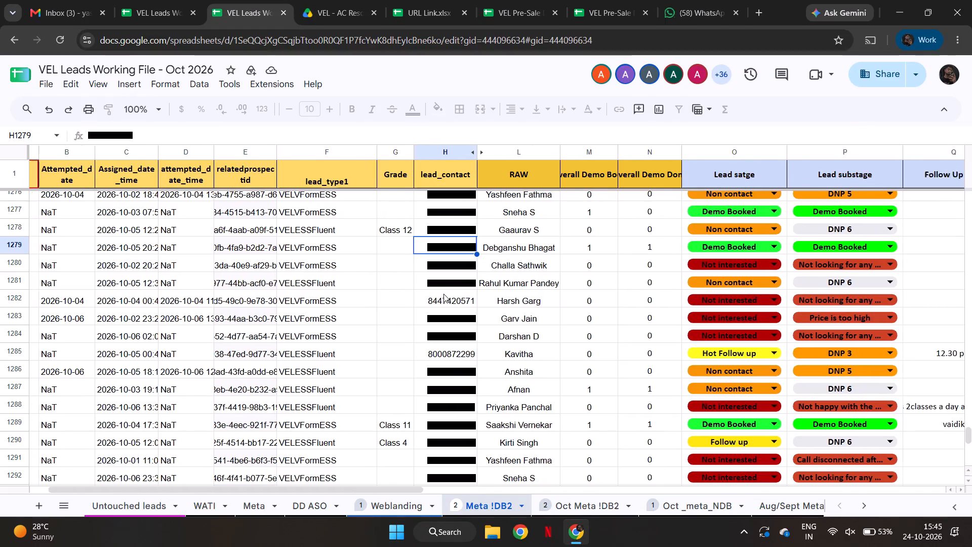
{"action": "scroll", "coordinate": [443, 294], "scroll_direction": "left", "scroll_amount": 2}
{"action": "scroll", "coordinate": [443, 294], "scroll_direction": "right", "scroll_amount": 4}
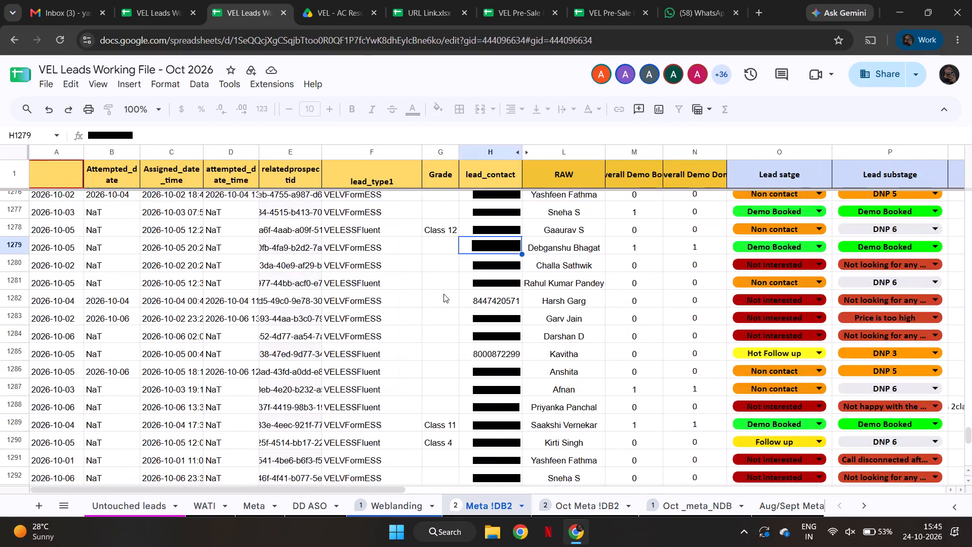
{"action": "left_click", "coordinate": [472, 241]}
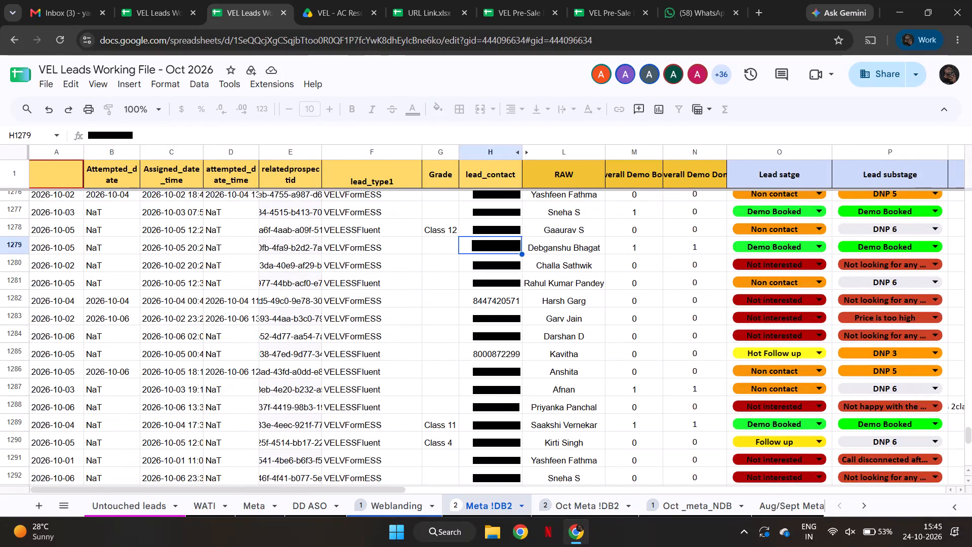
{"action": "key", "text": "ctrl+c"}
Close the duplicate, unfiltered copy of the VEL Pre-Sale Demo Form (2026) responses and keep the copy with Temporary filter 4 open.
{"action": "left_click", "coordinate": [605, 0]}
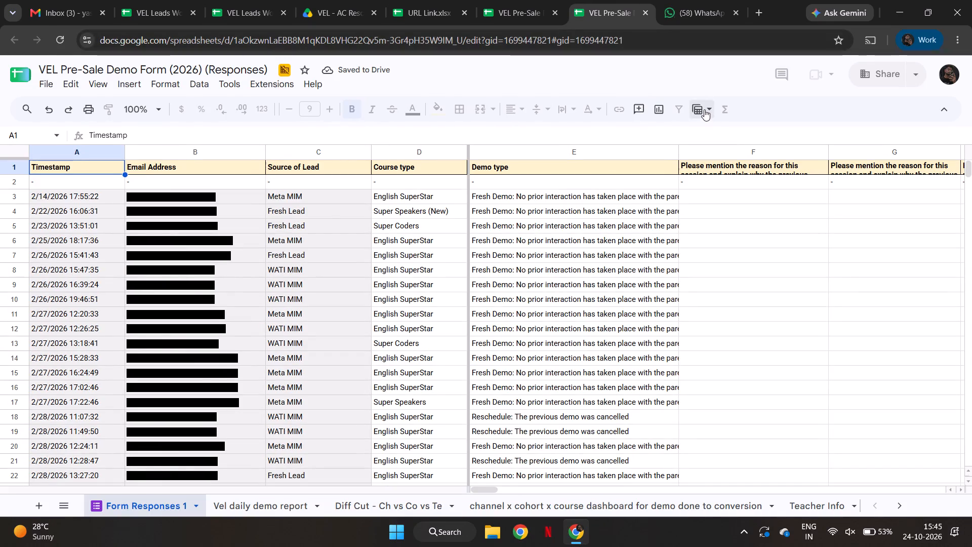
{"action": "left_click", "coordinate": [704, 109]}
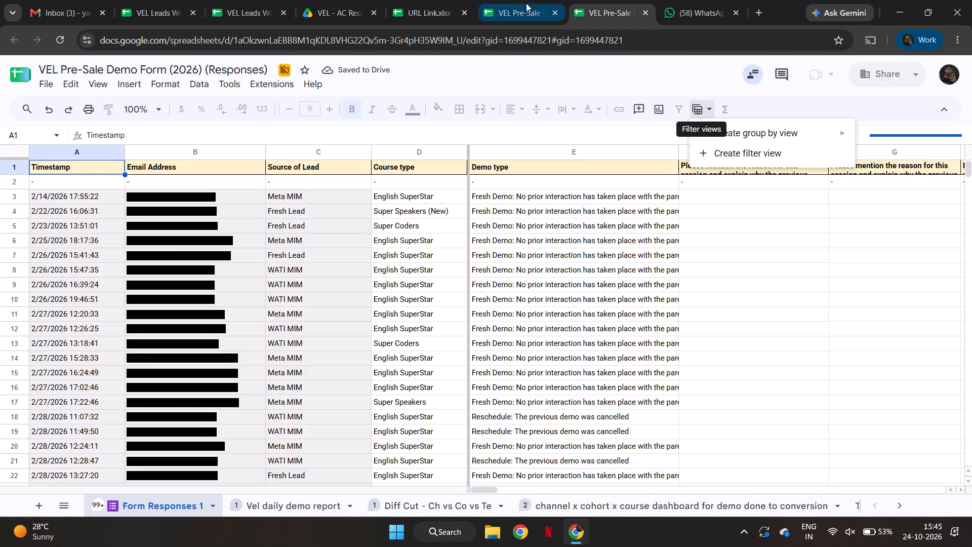
{"action": "left_click", "coordinate": [526, 3]}
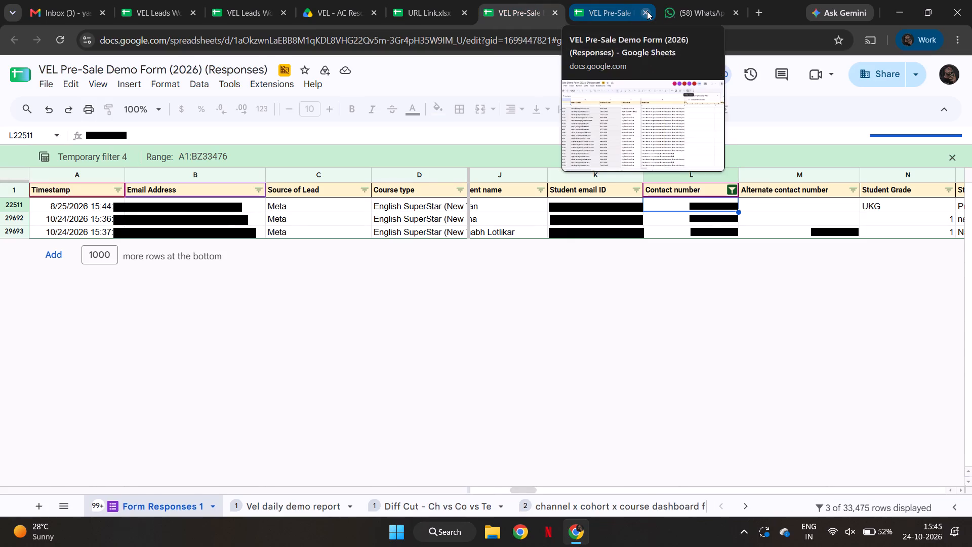
{"action": "left_click", "coordinate": [647, 11]}
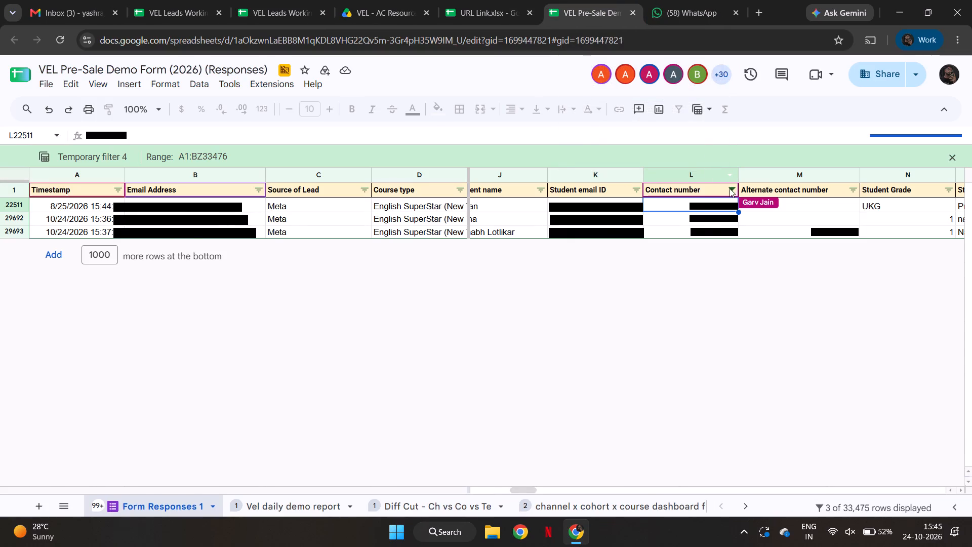
Filter the Contact number column of Form Responses 1 to show only the copied lead contact number.
{"action": "left_click", "coordinate": [731, 188]}
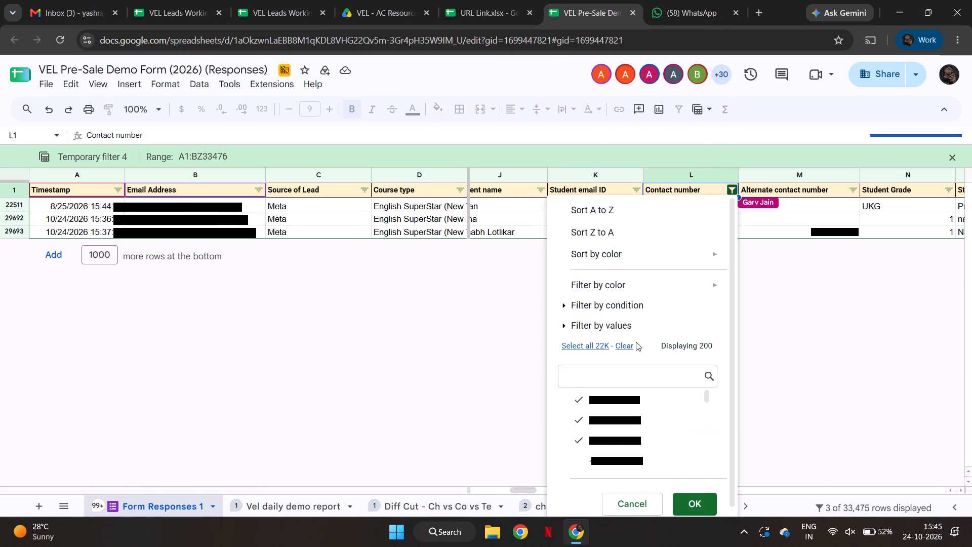
{"action": "left_click", "coordinate": [621, 343]}
{"action": "left_click", "coordinate": [600, 372]}
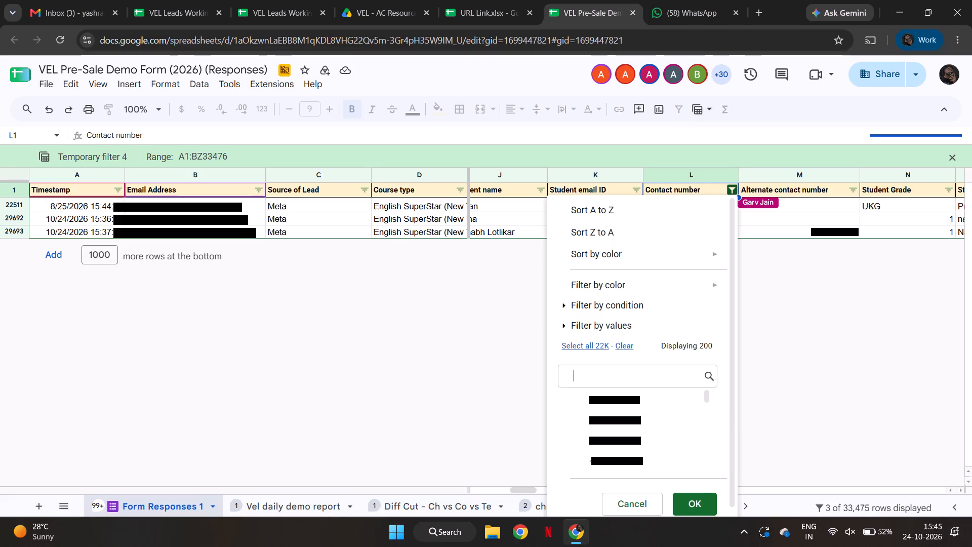
{"action": "key", "text": "ctrl+v"}
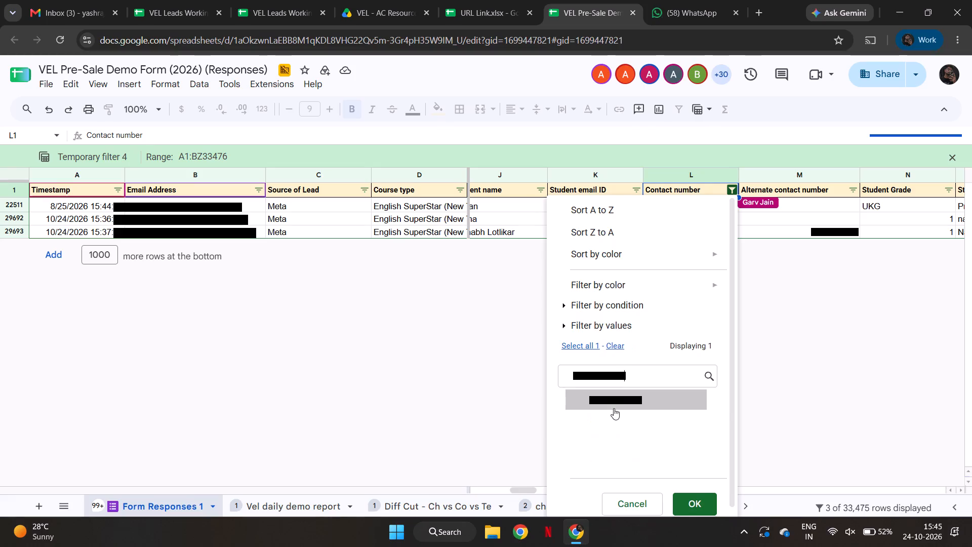
{"action": "left_click", "coordinate": [620, 404]}
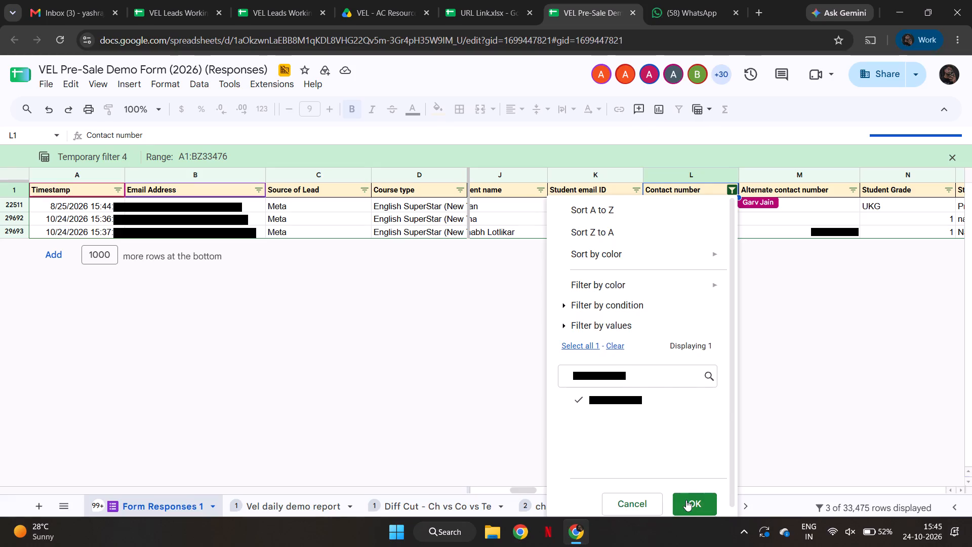
{"action": "left_click", "coordinate": [686, 500]}
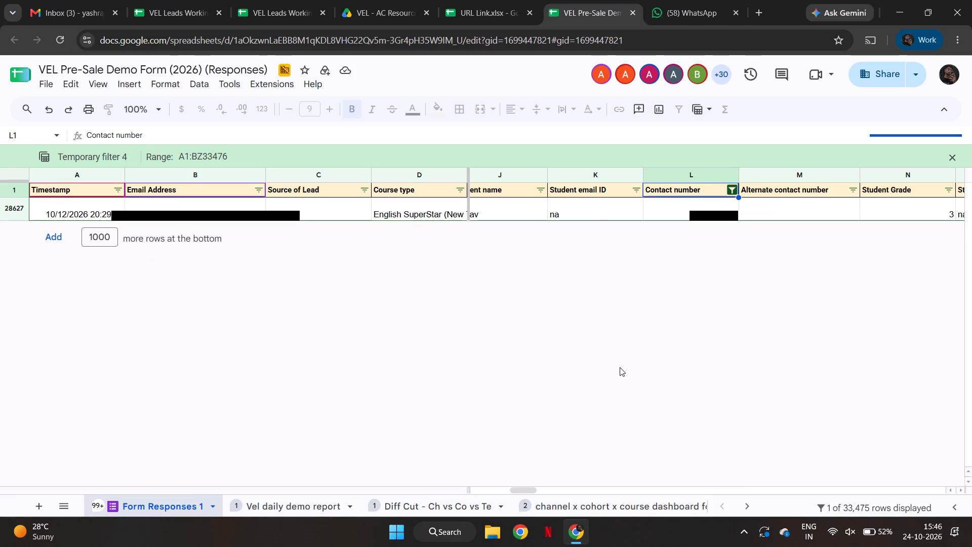
Examine the filtered response across its columns, from demo type and student details to demo date, demo done status and sale converted.
{"action": "scroll", "coordinate": [531, 353], "scroll_direction": "right", "scroll_amount": 9}
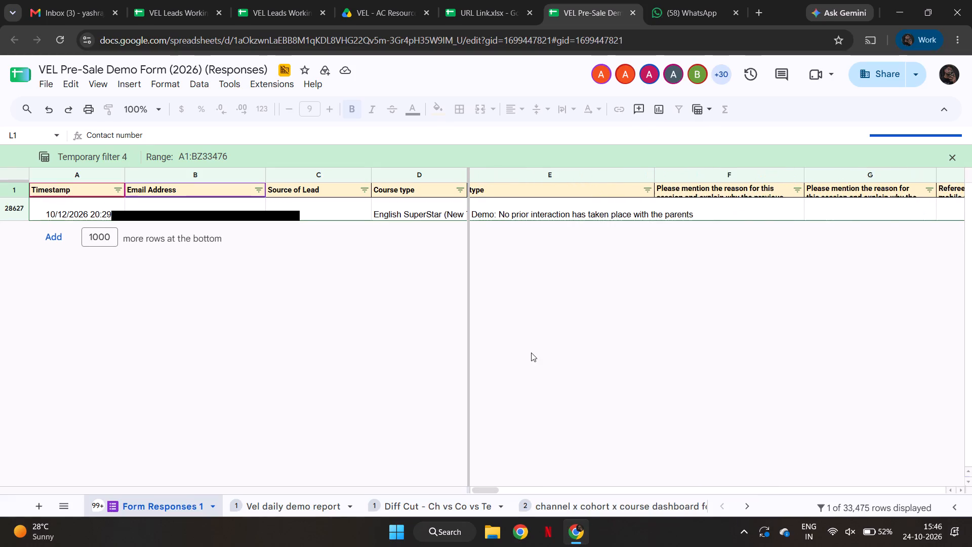
{"action": "scroll", "coordinate": [531, 353], "scroll_direction": "right", "scroll_amount": 3}
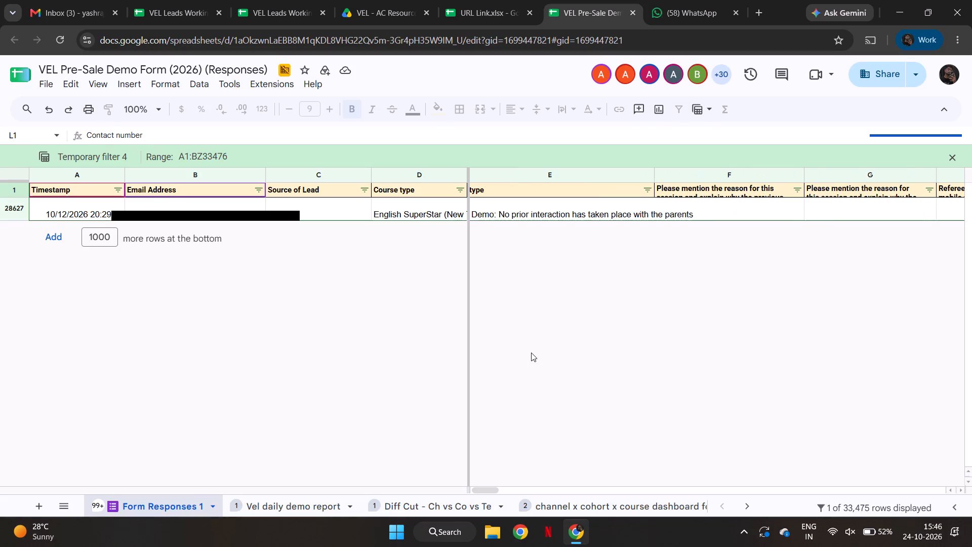
{"action": "scroll", "coordinate": [531, 353], "scroll_direction": "left", "scroll_amount": 7}
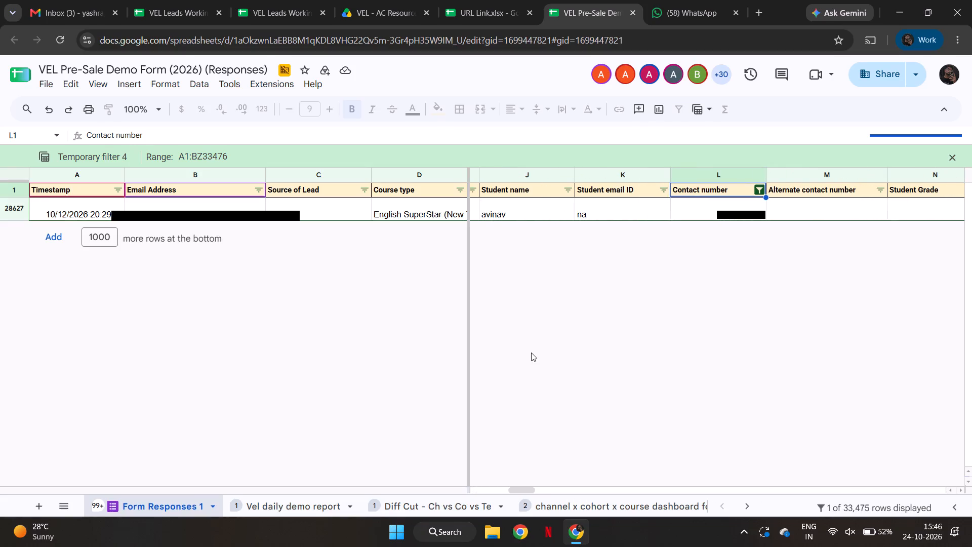
{"action": "scroll", "coordinate": [531, 353], "scroll_direction": "left", "scroll_amount": 5}
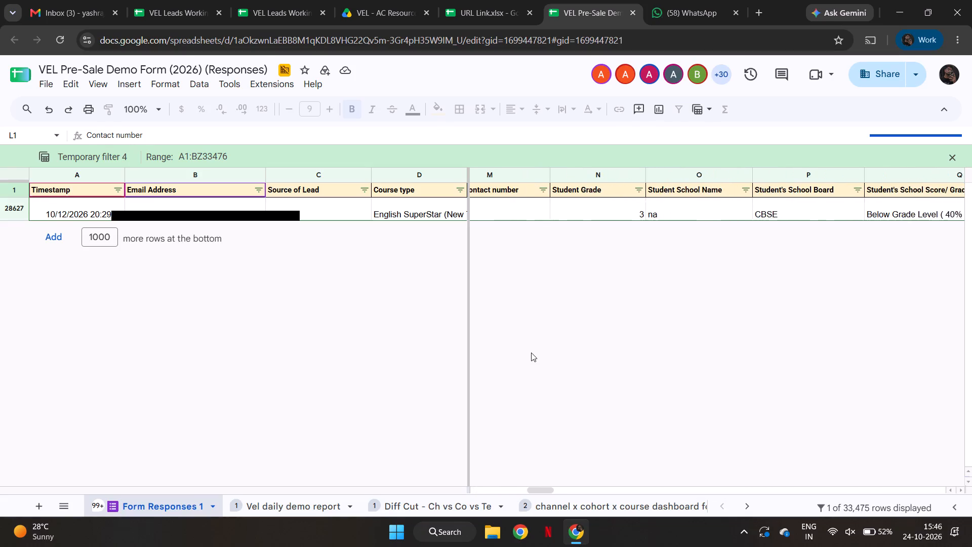
{"action": "scroll", "coordinate": [531, 353], "scroll_direction": "left", "scroll_amount": 4}
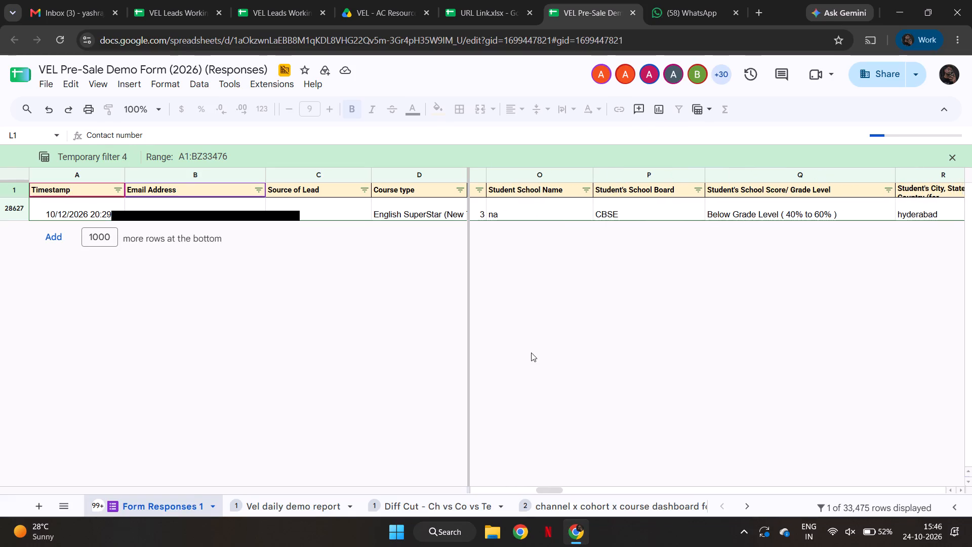
{"action": "scroll", "coordinate": [531, 353], "scroll_direction": "left", "scroll_amount": 3}
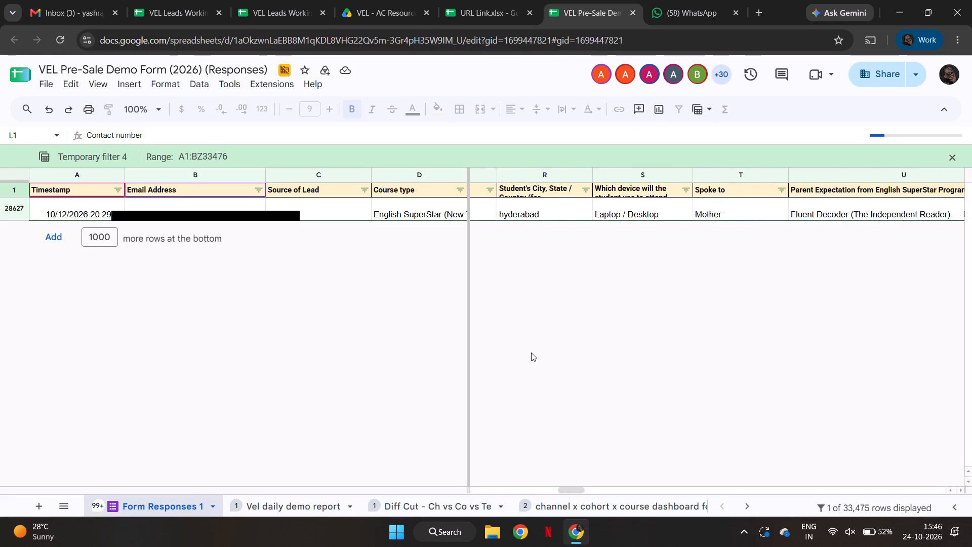
{"action": "scroll", "coordinate": [531, 353], "scroll_direction": "left", "scroll_amount": 6}
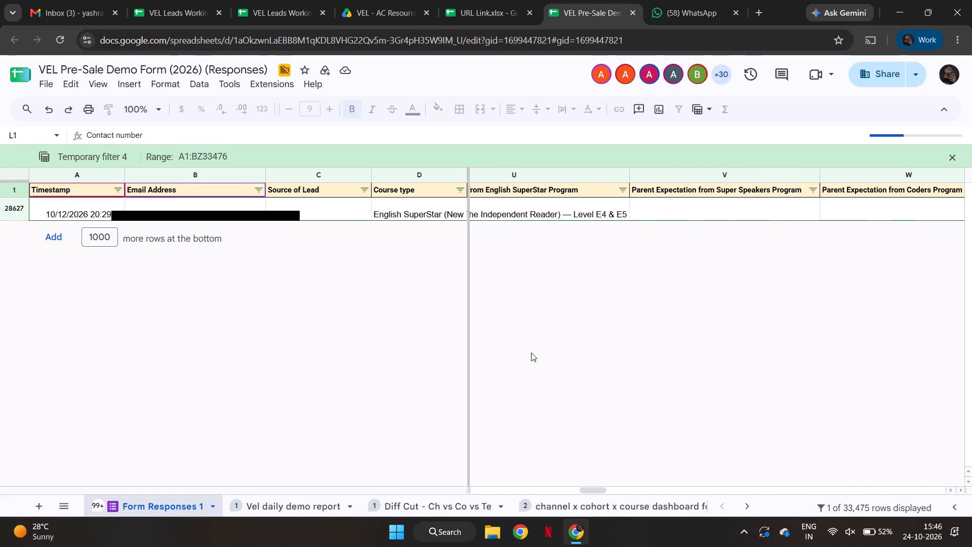
{"action": "scroll", "coordinate": [531, 353], "scroll_direction": "left", "scroll_amount": 6}
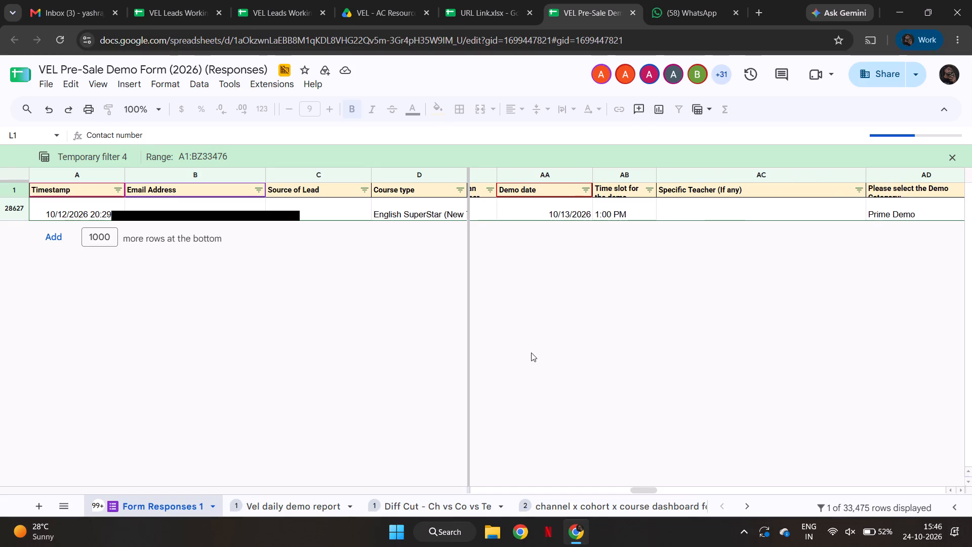
{"action": "scroll", "coordinate": [531, 353], "scroll_direction": "left", "scroll_amount": 4}
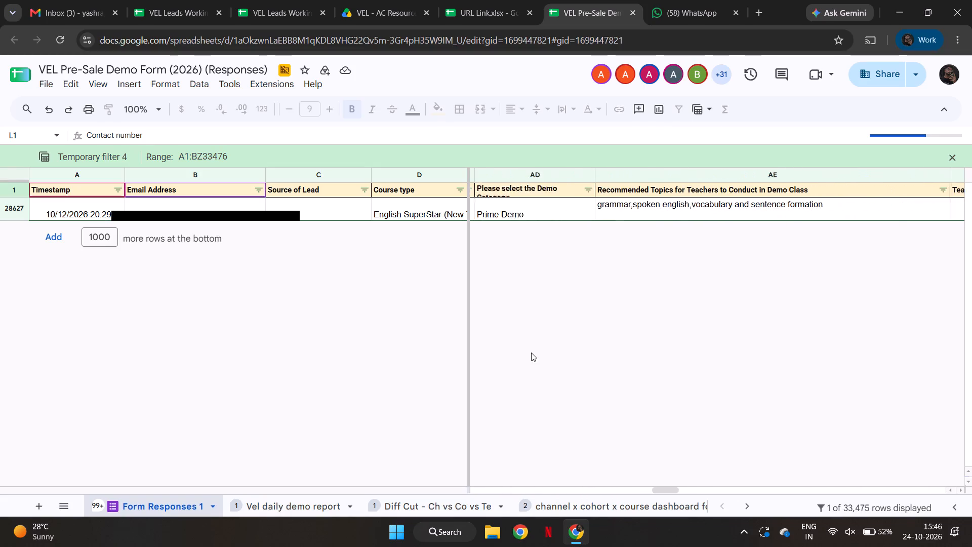
{"action": "scroll", "coordinate": [531, 353], "scroll_direction": "left", "scroll_amount": 10}
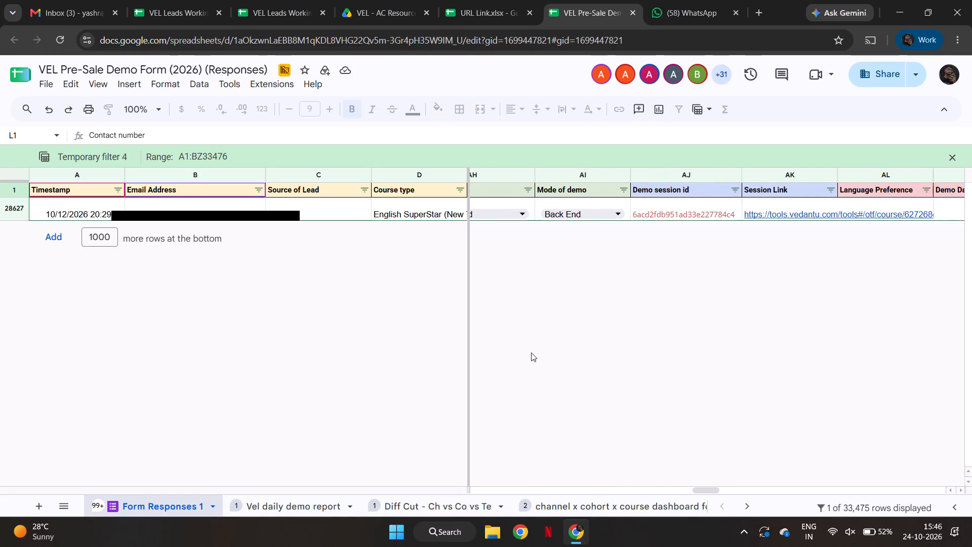
{"action": "scroll", "coordinate": [531, 353], "scroll_direction": "left", "scroll_amount": 5}
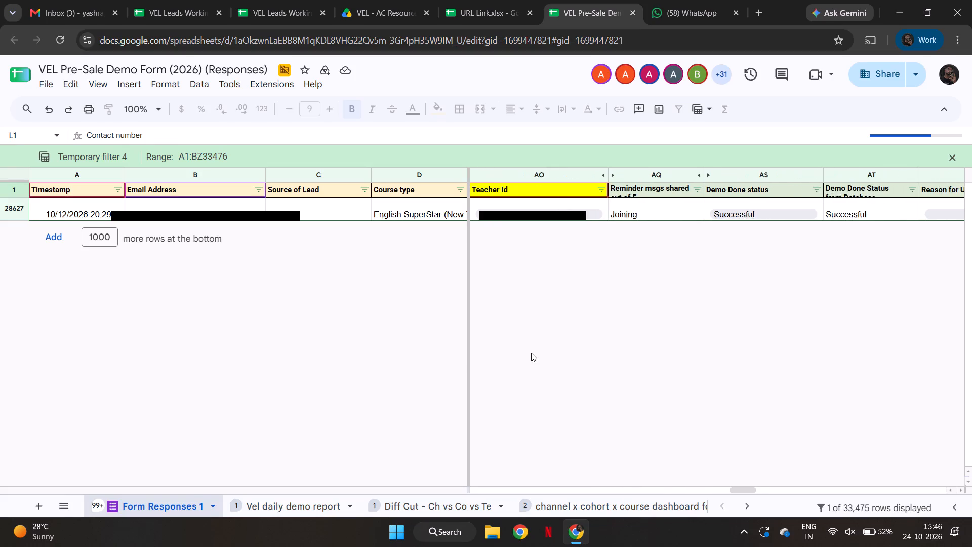
{"action": "scroll", "coordinate": [531, 353], "scroll_direction": "left", "scroll_amount": 3}
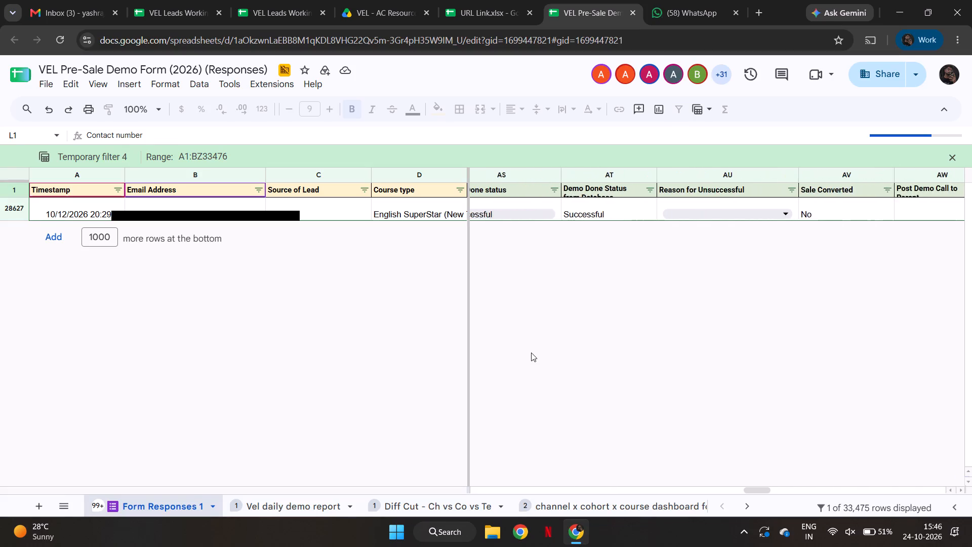
{"action": "scroll", "coordinate": [531, 353], "scroll_direction": "right", "scroll_amount": 14}
{"action": "scroll", "coordinate": [531, 353], "scroll_direction": "right", "scroll_amount": 7}
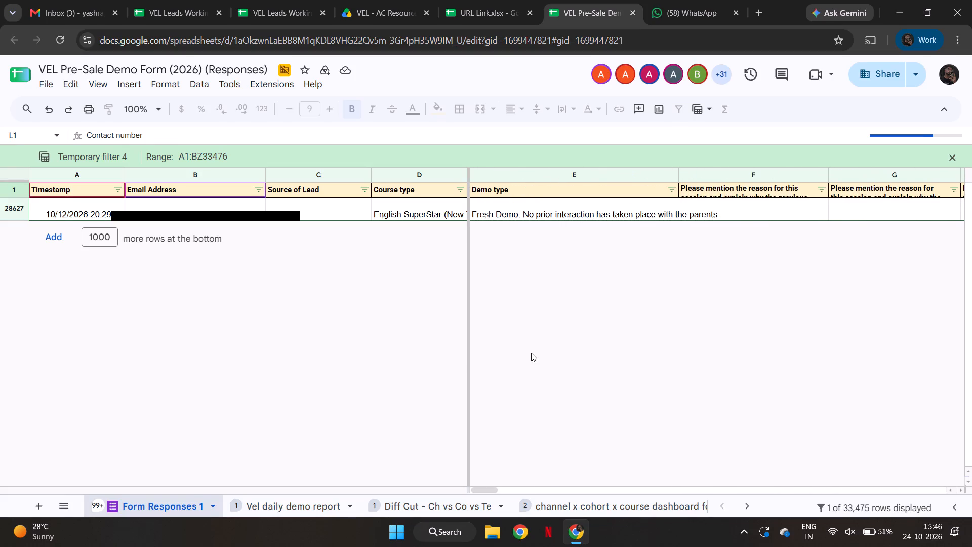
{"action": "scroll", "coordinate": [531, 353], "scroll_direction": "right", "scroll_amount": 6}
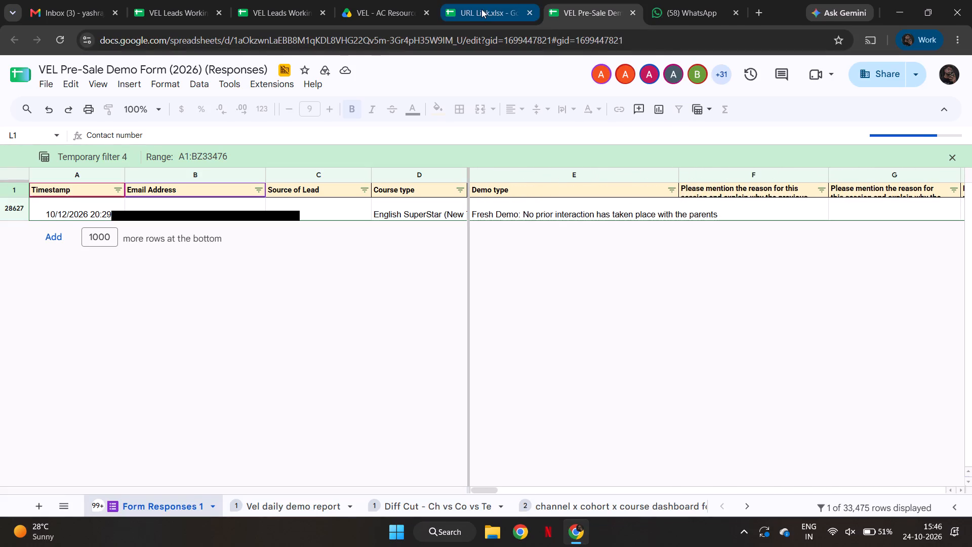
Return to the VEL Leads Working File's Meta !DB2 sheet and select the lead contact in row 1281.
{"action": "left_click", "coordinate": [481, 9]}
{"action": "left_click", "coordinate": [398, 8]}
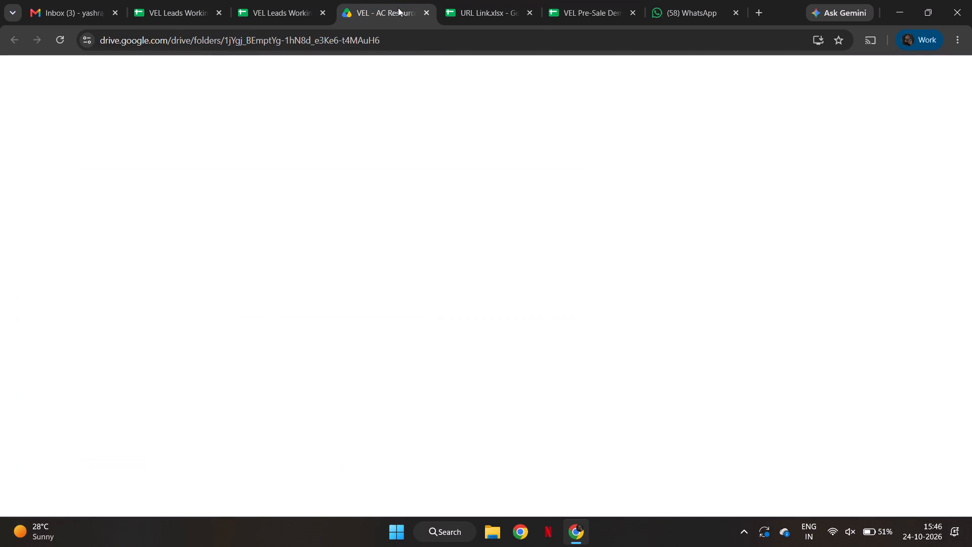
{"action": "left_click", "coordinate": [267, 10]}
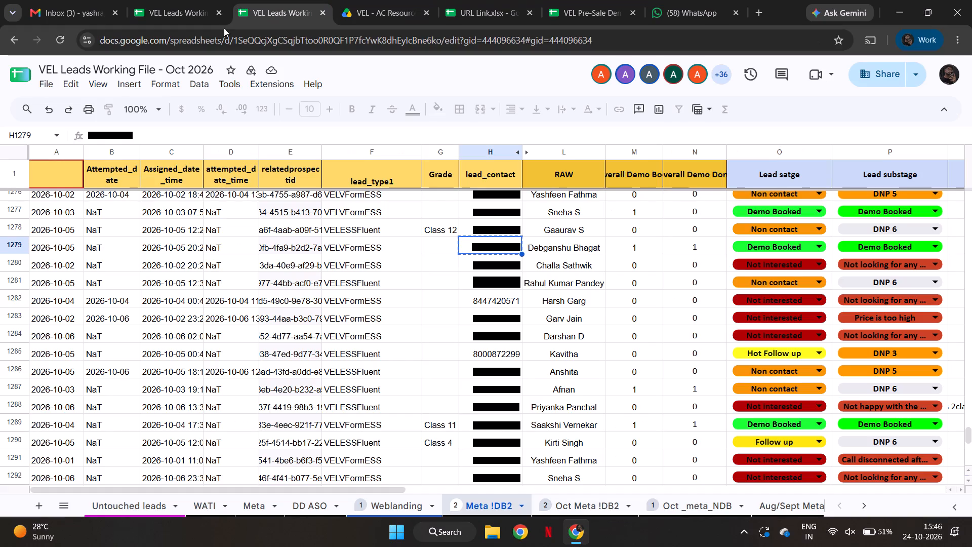
{"action": "left_click", "coordinate": [465, 277]}
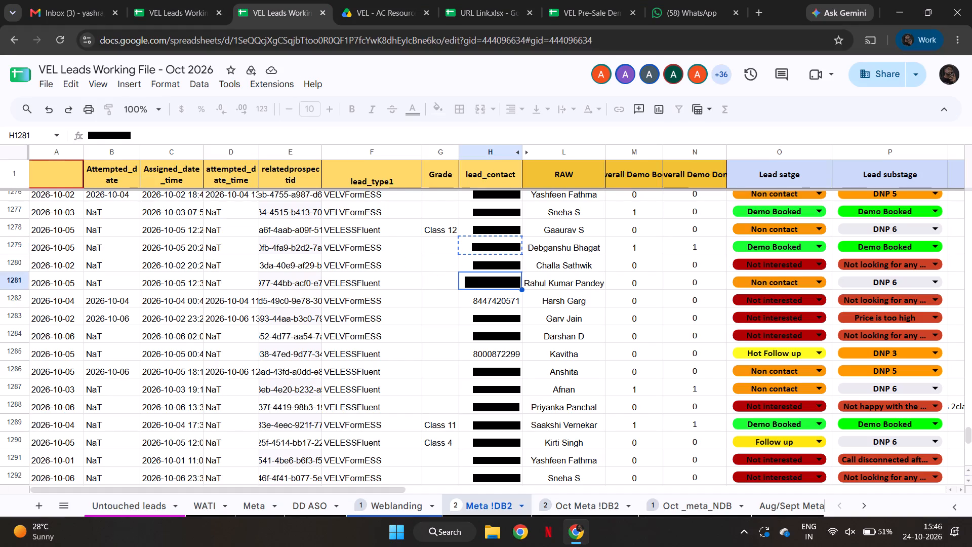
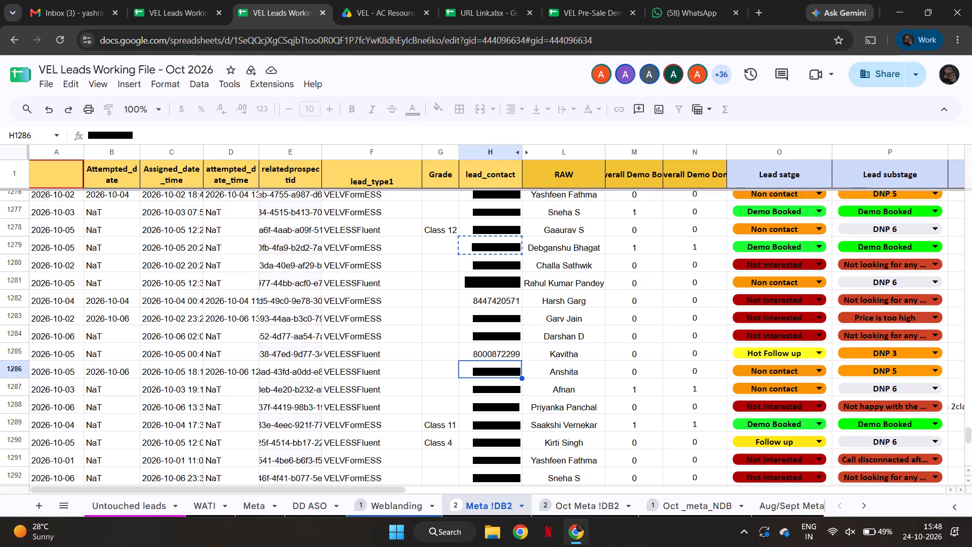
Select the lead contact in row 1287 of the Meta !DB2 sheet and check that lead's demo, stage and follow-up columns.
{"action": "key", "text": "Down"}
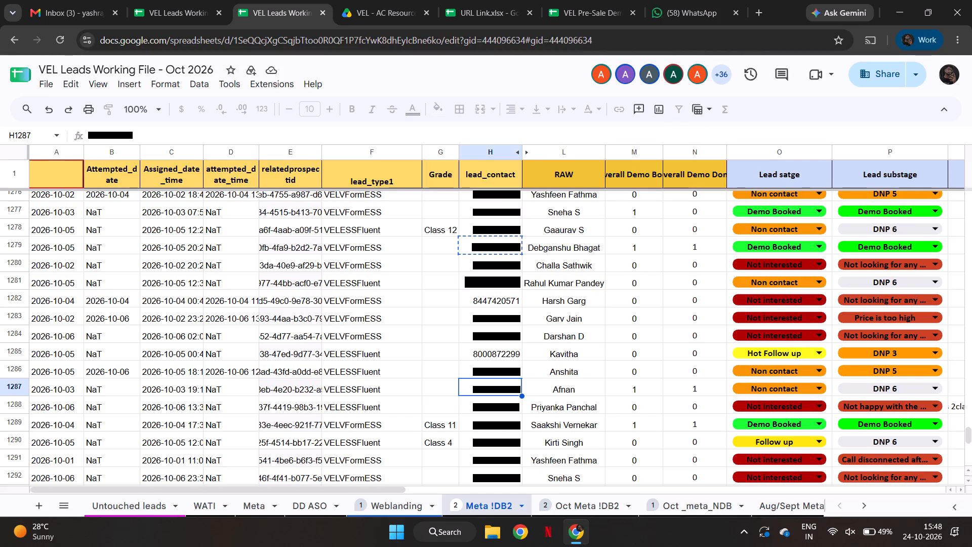
{"action": "scroll", "coordinate": [465, 277], "scroll_direction": "right", "scroll_amount": 1}
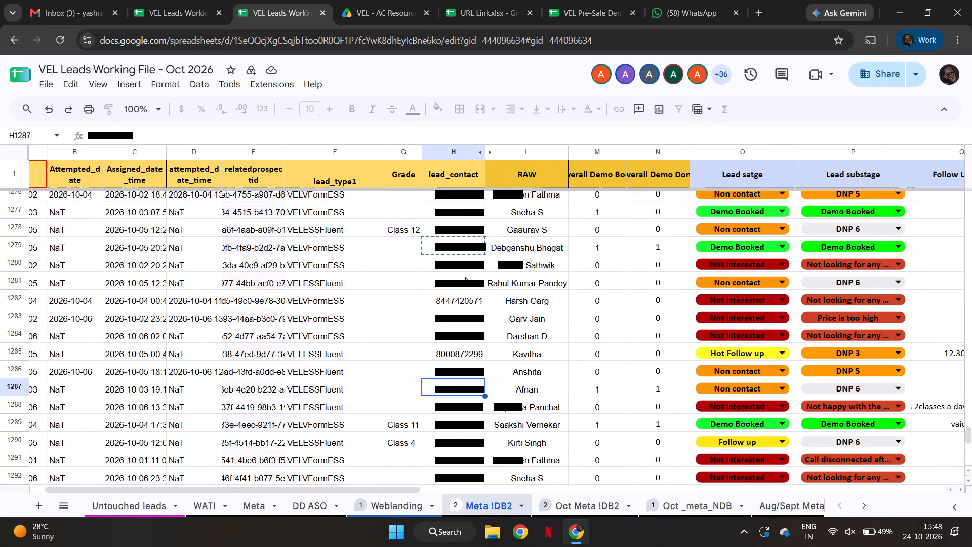
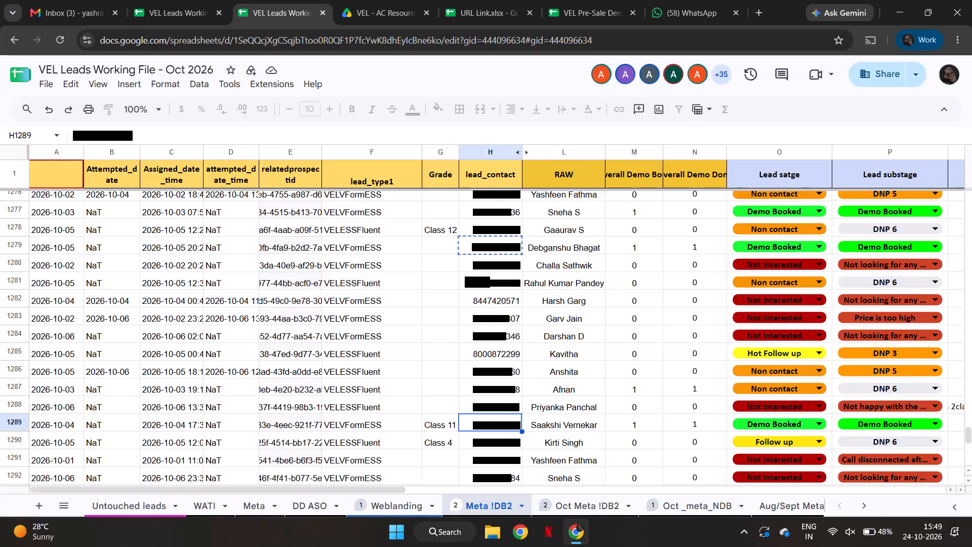
Filter the Contact number column of the pre-sale demo form responses to the lead contact copied from row 1289 of Meta !DB2.
{"action": "scroll", "coordinate": [465, 277], "scroll_direction": "left", "scroll_amount": 6}
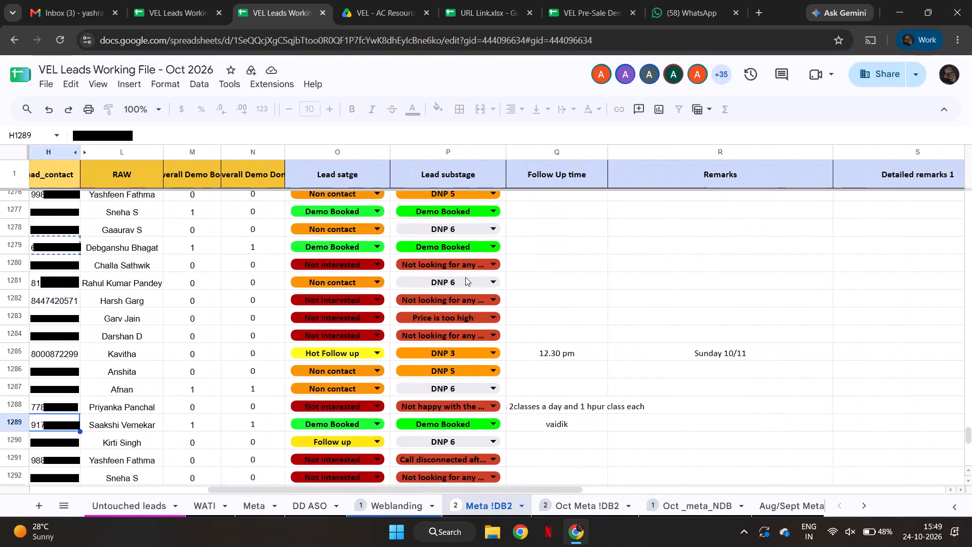
{"action": "scroll", "coordinate": [465, 277], "scroll_direction": "left", "scroll_amount": 2}
{"action": "scroll", "coordinate": [465, 277], "scroll_direction": "right", "scroll_amount": 5}
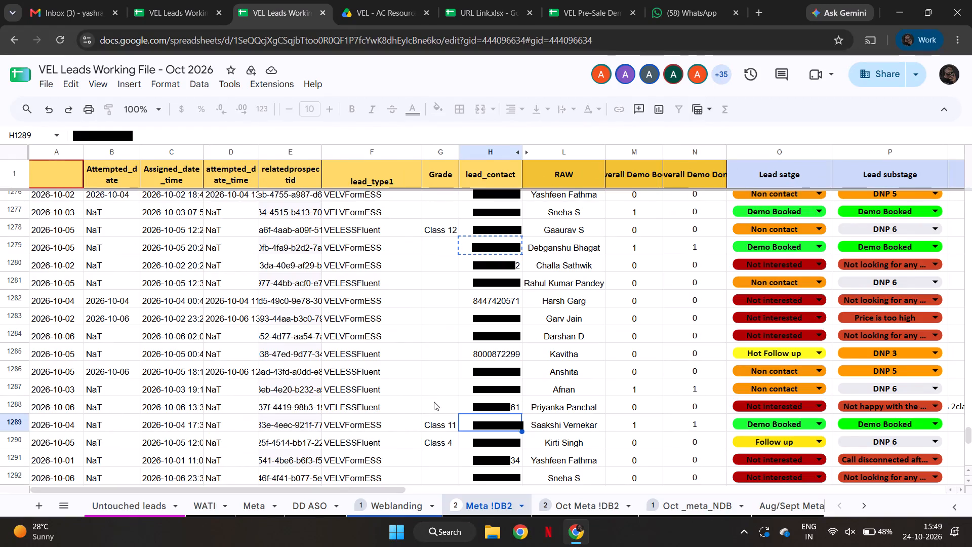
{"action": "left_click", "coordinate": [471, 422]}
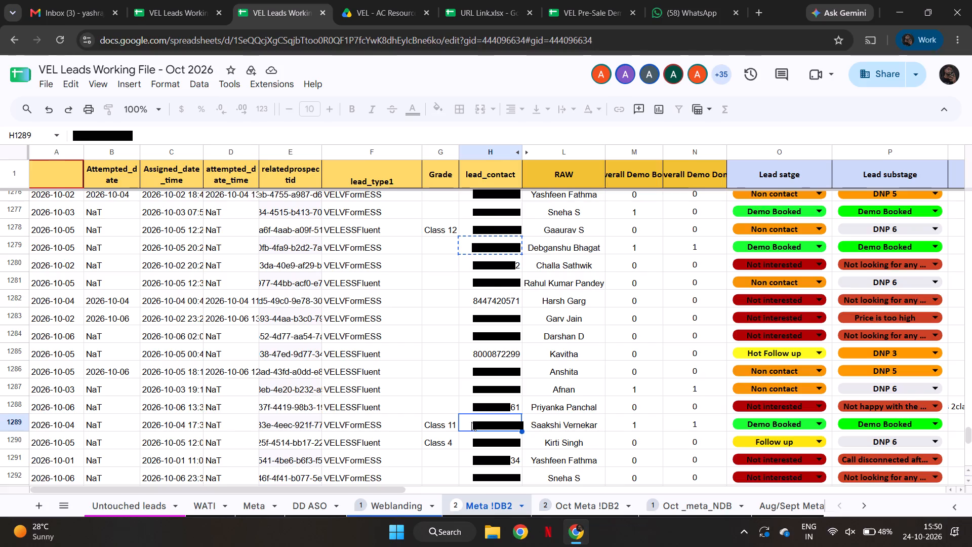
{"action": "key", "text": "ctrl+c"}
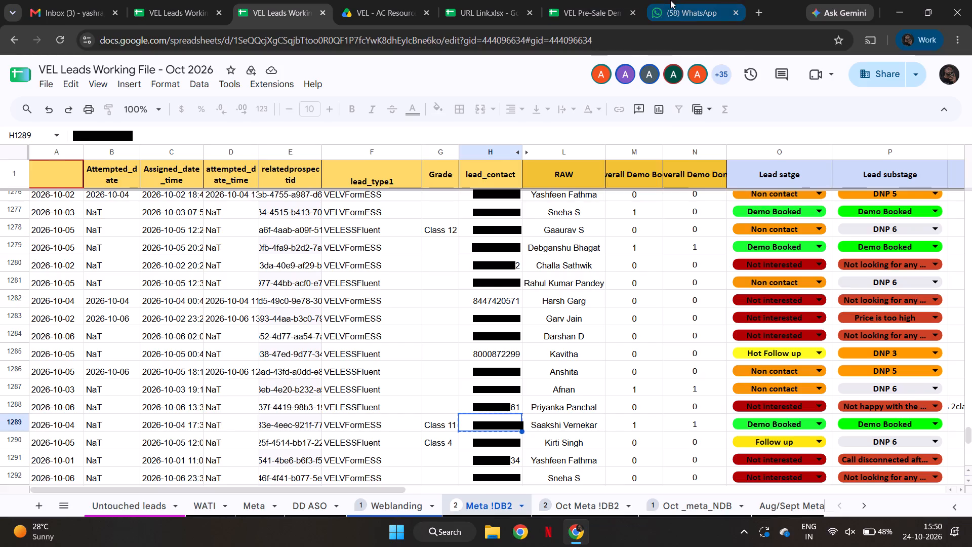
{"action": "left_click", "coordinate": [591, 11]}
{"action": "scroll", "coordinate": [591, 227], "scroll_direction": "left", "scroll_amount": 1}
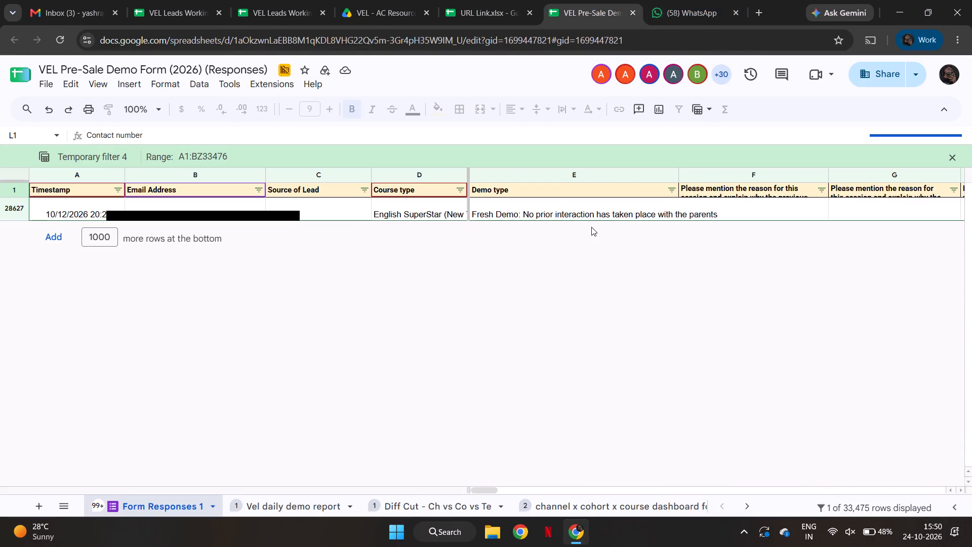
{"action": "scroll", "coordinate": [591, 227], "scroll_direction": "left", "scroll_amount": 6}
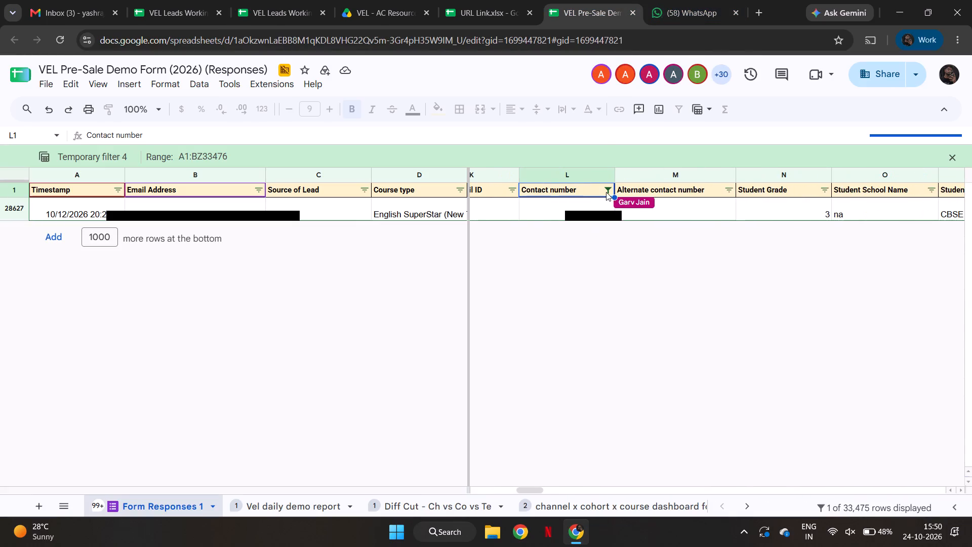
{"action": "left_click", "coordinate": [605, 191]}
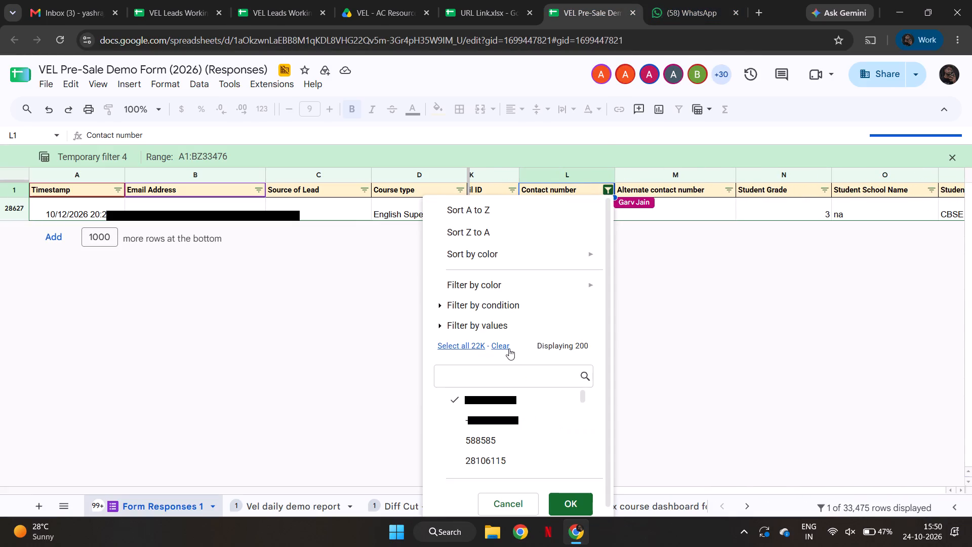
{"action": "left_click", "coordinate": [505, 344]}
{"action": "left_click", "coordinate": [492, 375]}
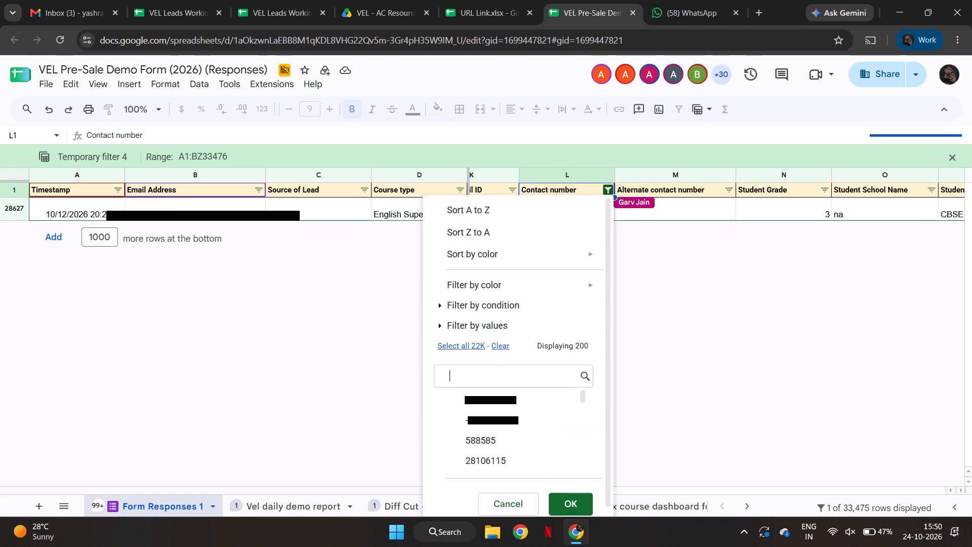
{"action": "key", "text": "ctrl+v"}
{"action": "left_click", "coordinate": [496, 399]}
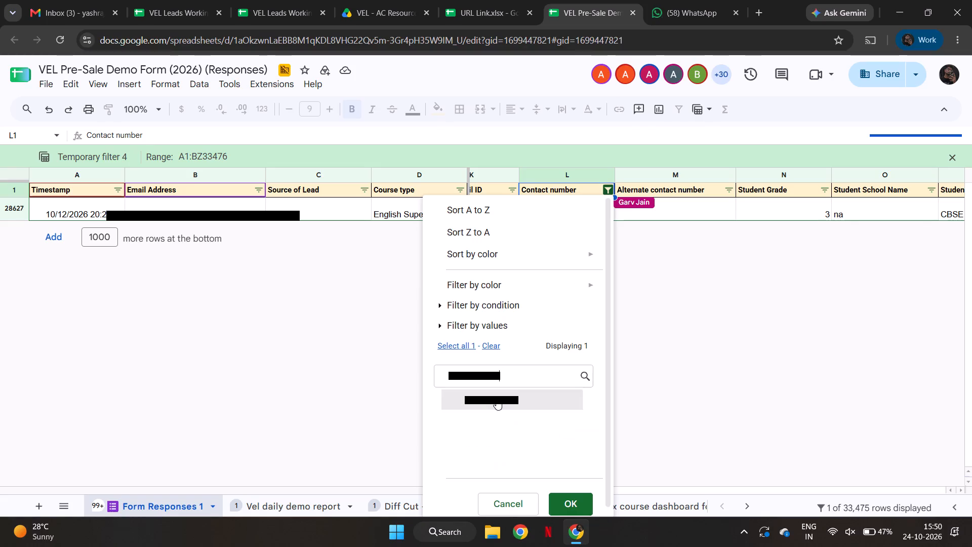
{"action": "left_click", "coordinate": [571, 505]}
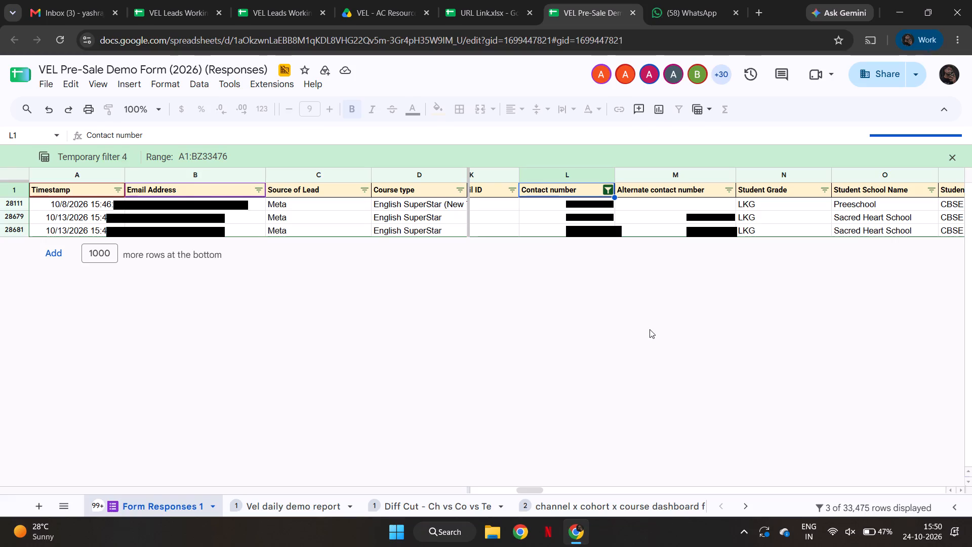
Review the filtered responses' student details, parent expectations, demo date, time slot, requested teacher and demo category.
{"action": "scroll", "coordinate": [650, 329], "scroll_direction": "left", "scroll_amount": 2}
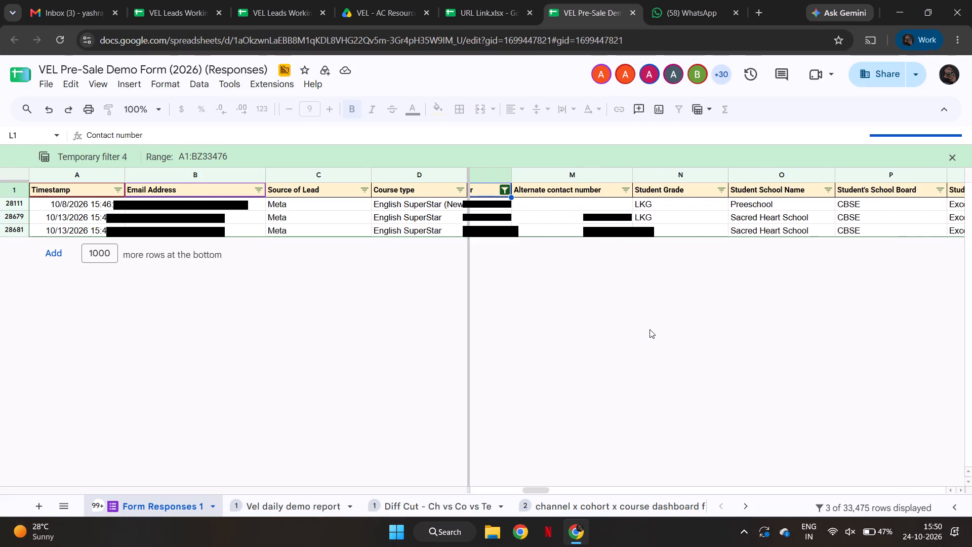
{"action": "scroll", "coordinate": [650, 329], "scroll_direction": "left", "scroll_amount": 8}
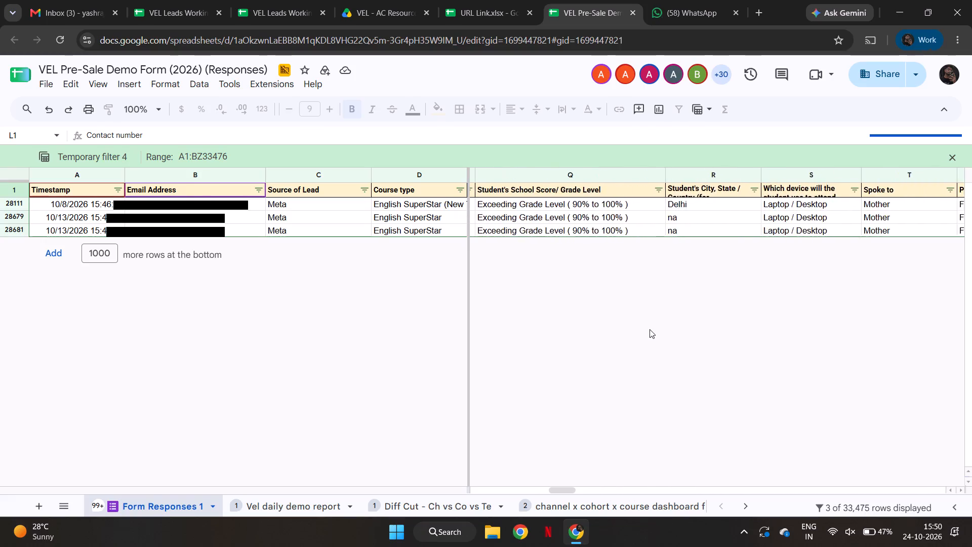
{"action": "scroll", "coordinate": [650, 329], "scroll_direction": "left", "scroll_amount": 8}
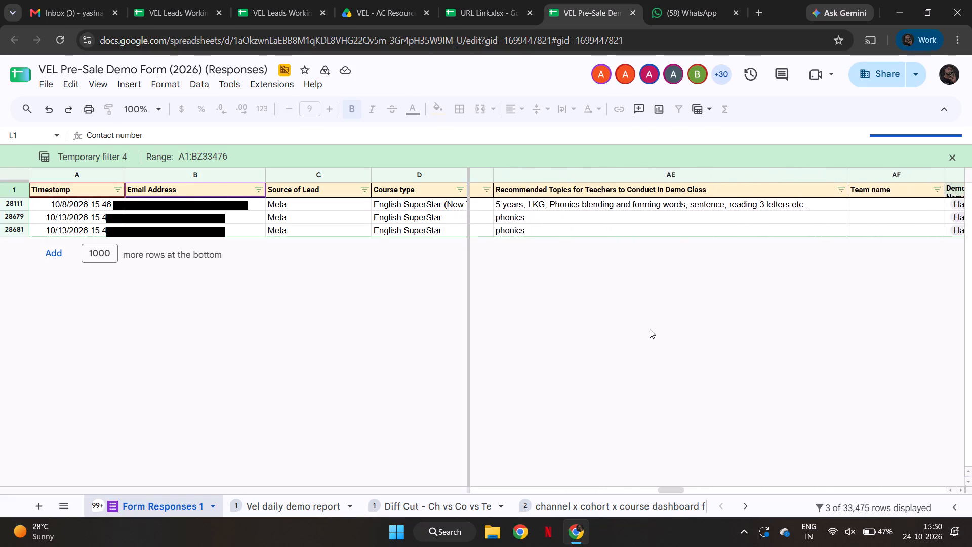
{"action": "scroll", "coordinate": [650, 329], "scroll_direction": "right", "scroll_amount": 6}
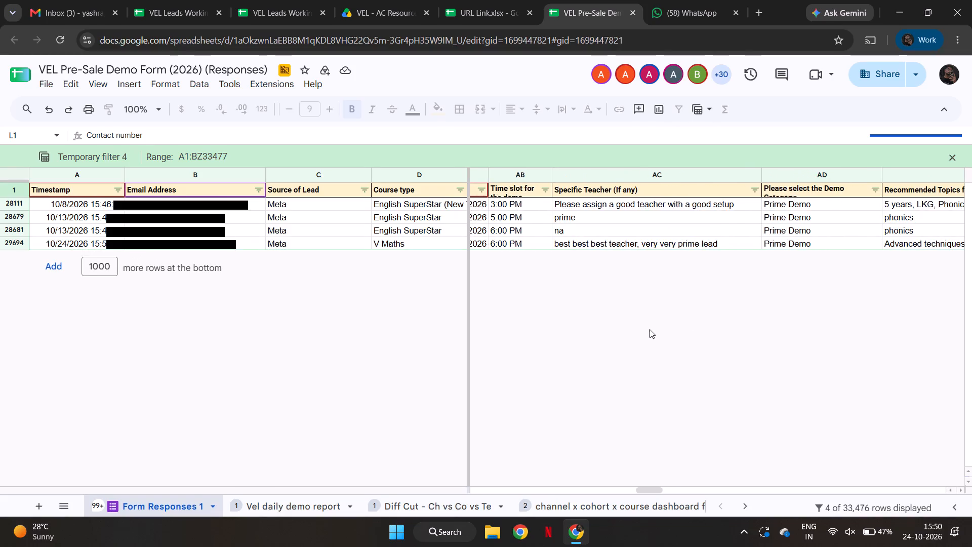
{"action": "scroll", "coordinate": [650, 329], "scroll_direction": "right", "scroll_amount": 1}
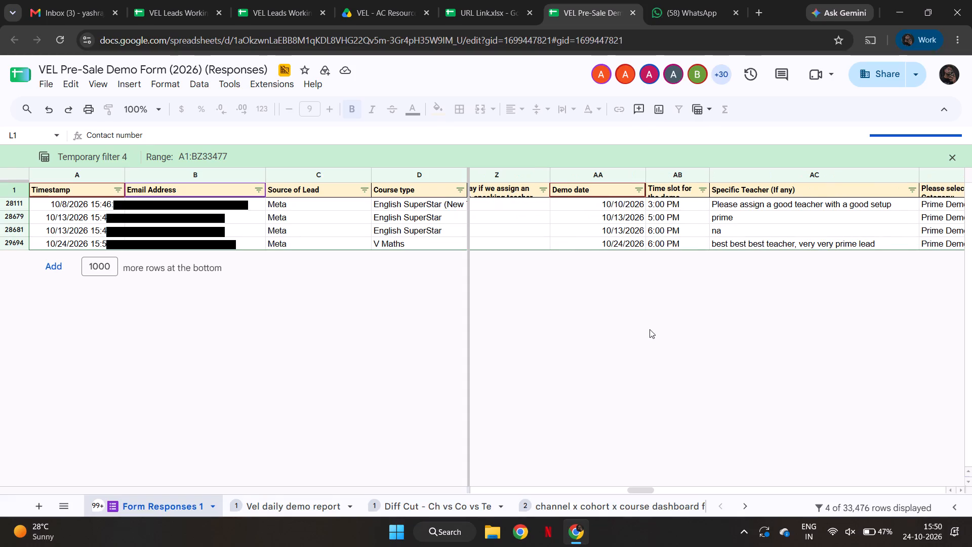
{"action": "scroll", "coordinate": [650, 329], "scroll_direction": "right", "scroll_amount": 1}
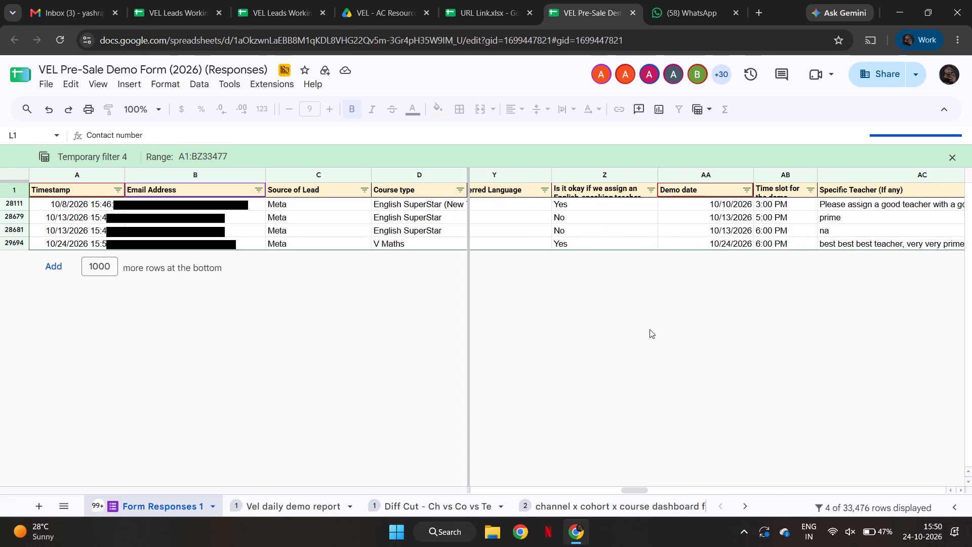
{"action": "scroll", "coordinate": [650, 329], "scroll_direction": "right", "scroll_amount": 4}
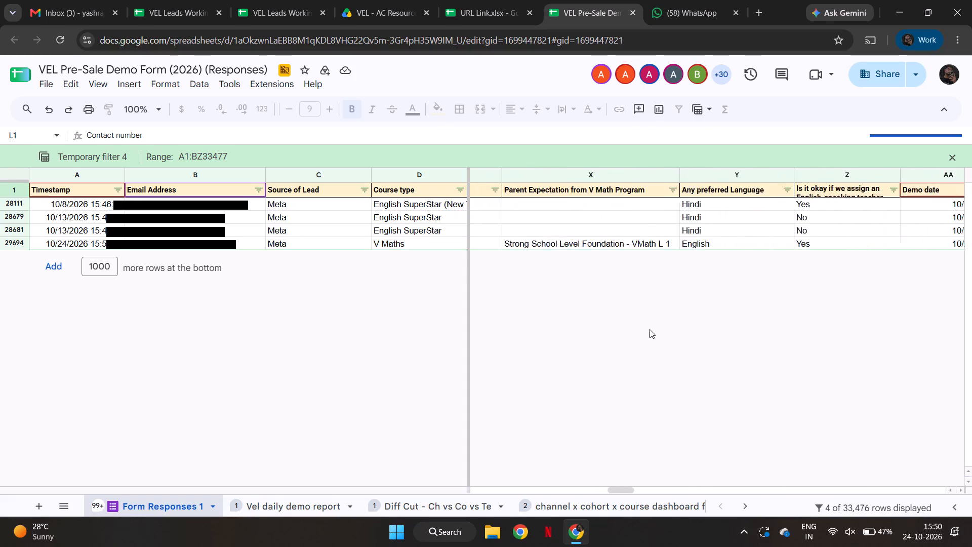
{"action": "scroll", "coordinate": [650, 329], "scroll_direction": "right", "scroll_amount": 6}
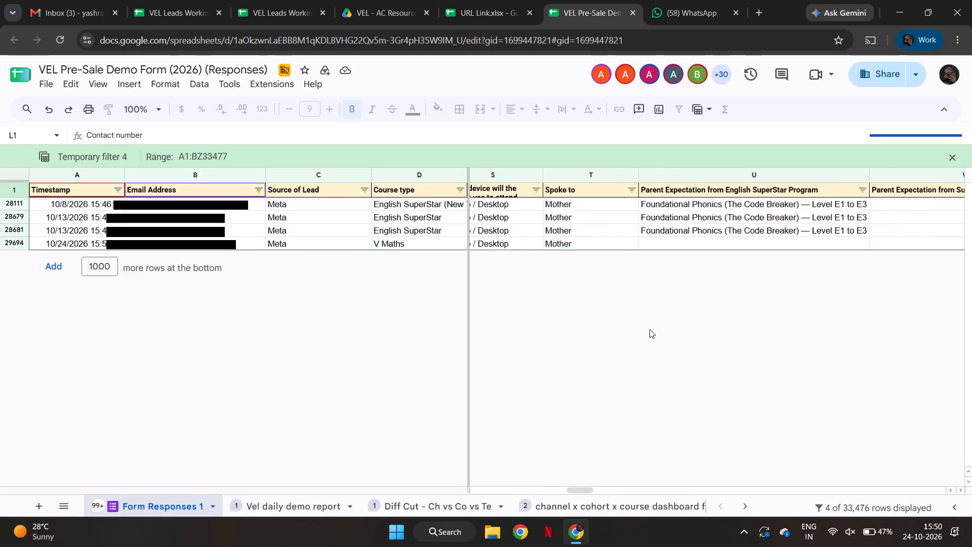
{"action": "scroll", "coordinate": [650, 329], "scroll_direction": "right", "scroll_amount": 6}
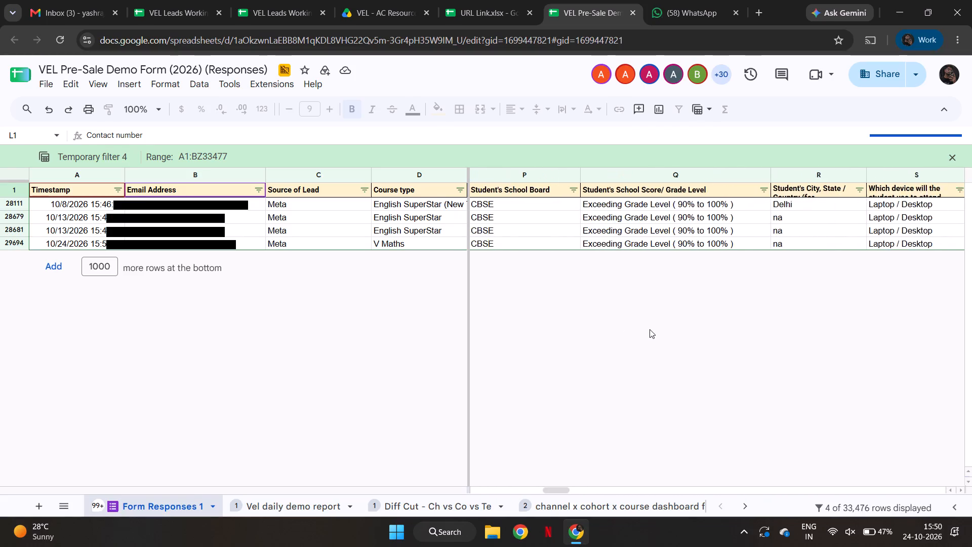
{"action": "scroll", "coordinate": [650, 329], "scroll_direction": "right", "scroll_amount": 6}
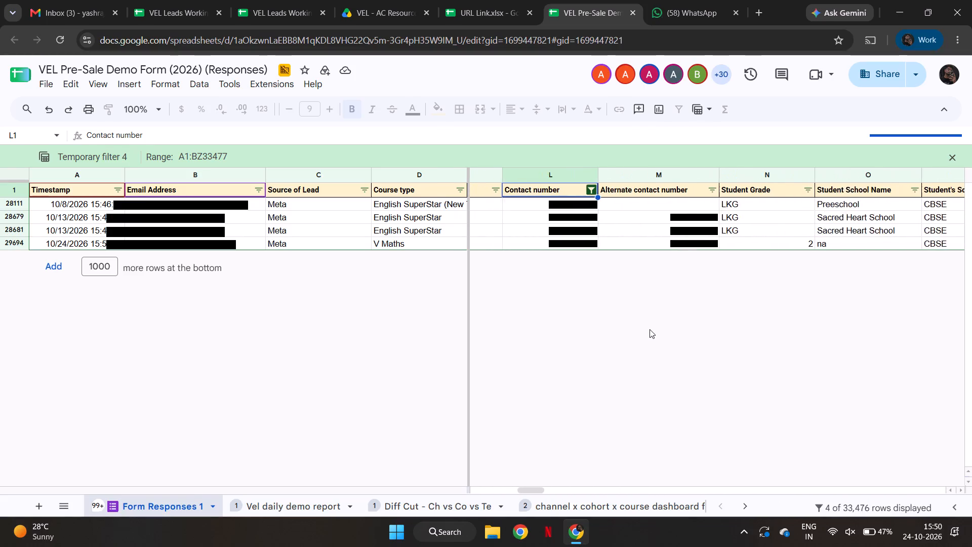
{"action": "scroll", "coordinate": [650, 329], "scroll_direction": "right", "scroll_amount": 5}
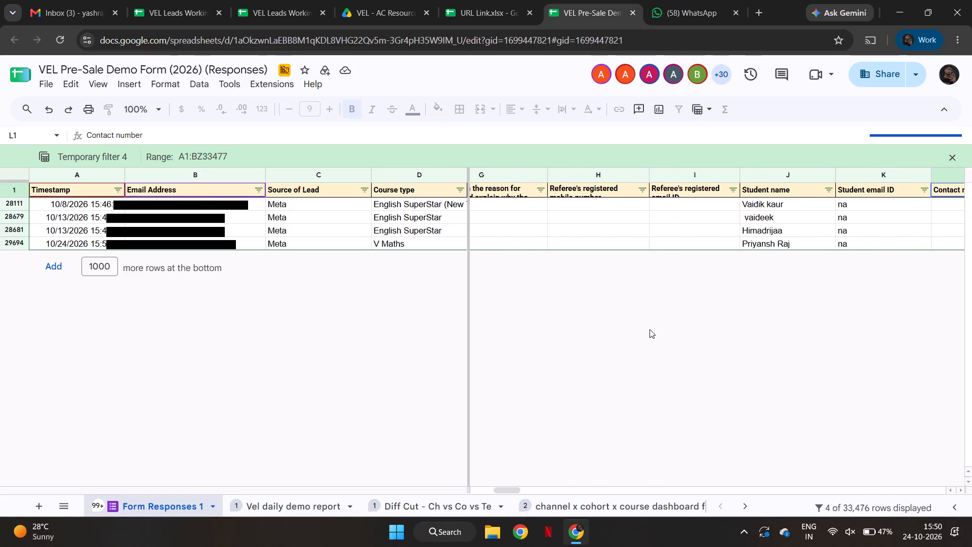
{"action": "scroll", "coordinate": [650, 329], "scroll_direction": "right", "scroll_amount": 2}
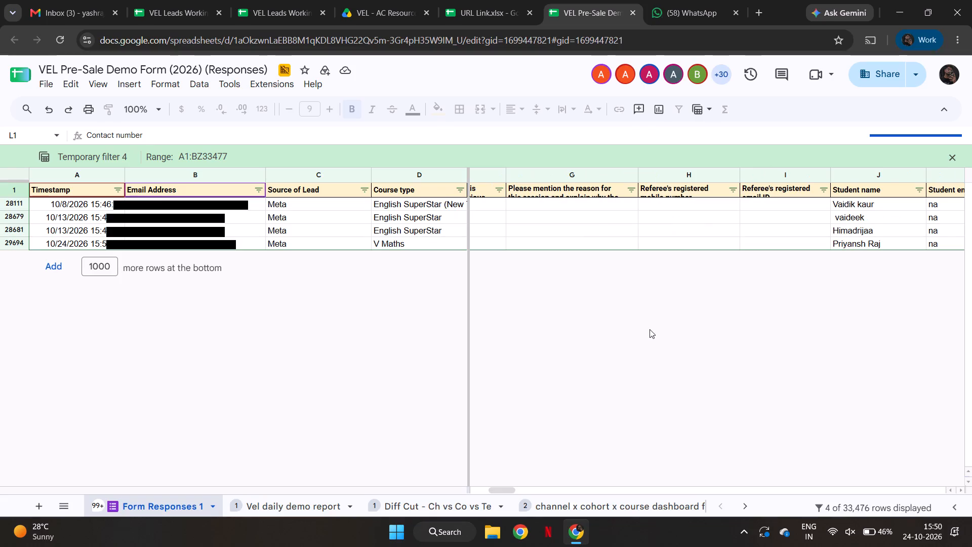
Compare student names, contact numbers, alternate contact numbers, grades and schools across the filtered responses.
{"action": "scroll", "coordinate": [650, 329], "scroll_direction": "left", "scroll_amount": 3}
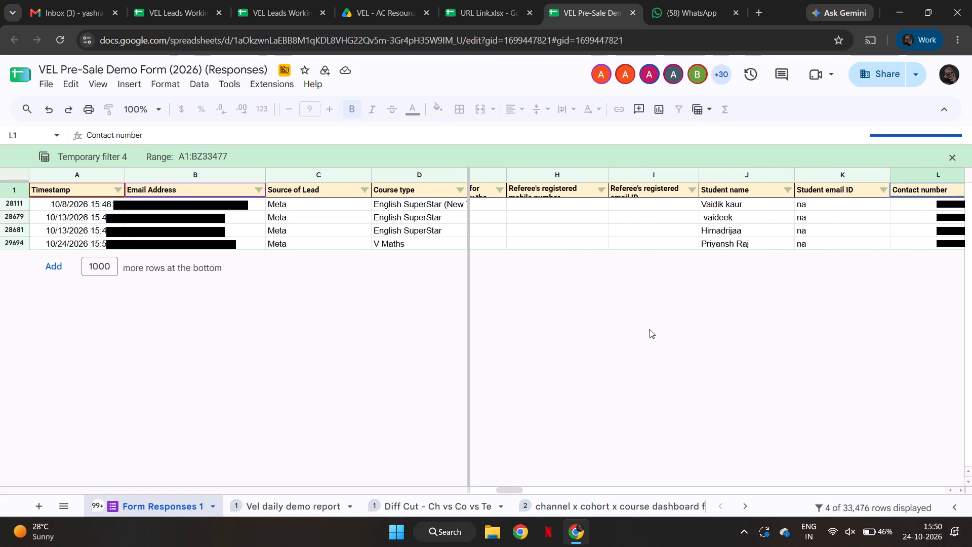
{"action": "scroll", "coordinate": [650, 329], "scroll_direction": "left", "scroll_amount": 3}
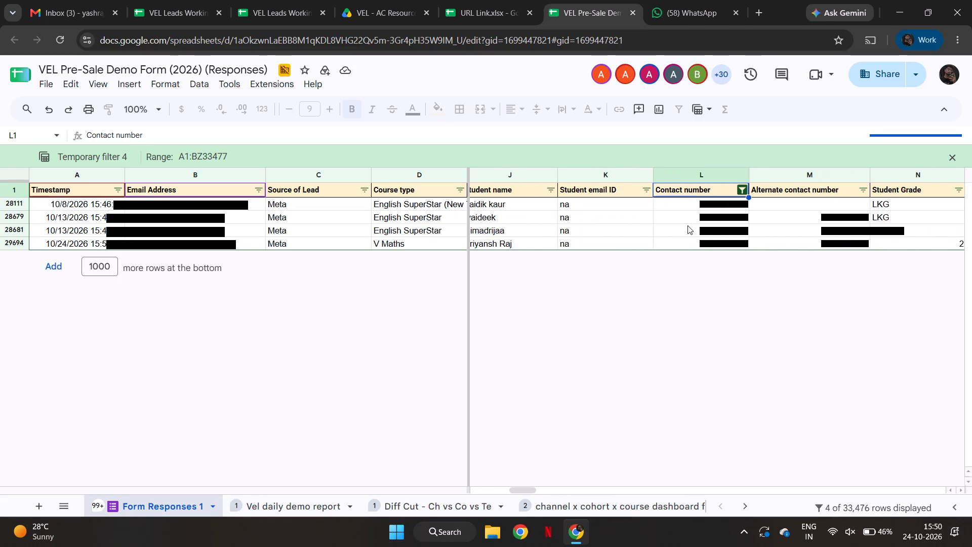
{"action": "scroll", "coordinate": [687, 225], "scroll_direction": "right", "scroll_amount": 4}
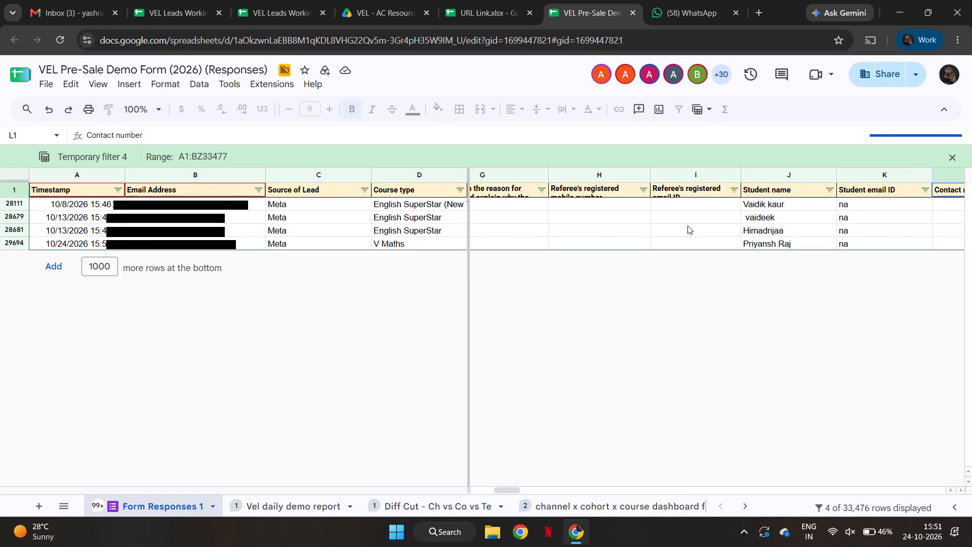
{"action": "scroll", "coordinate": [687, 225], "scroll_direction": "left", "scroll_amount": 1}
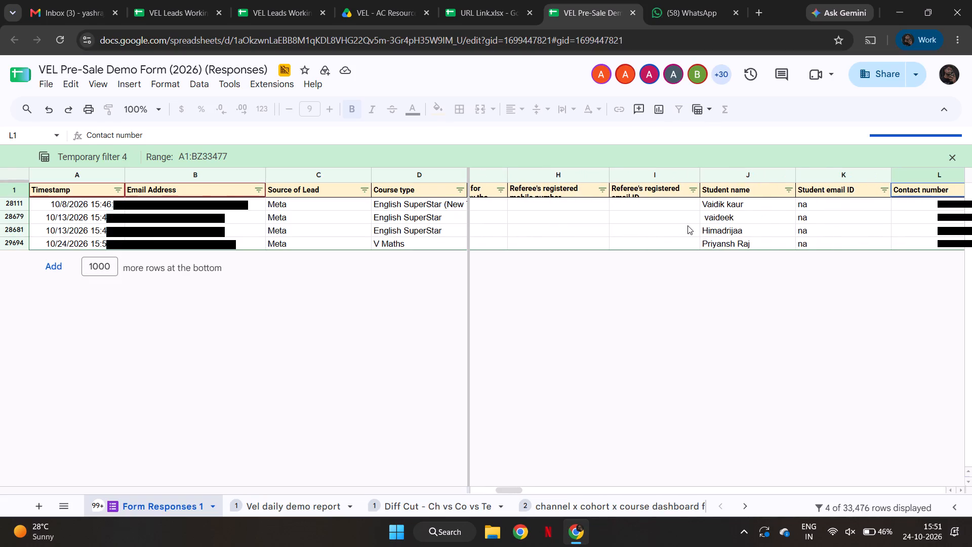
{"action": "scroll", "coordinate": [687, 225], "scroll_direction": "left", "scroll_amount": 3}
{"action": "scroll", "coordinate": [687, 225], "scroll_direction": "right", "scroll_amount": 1}
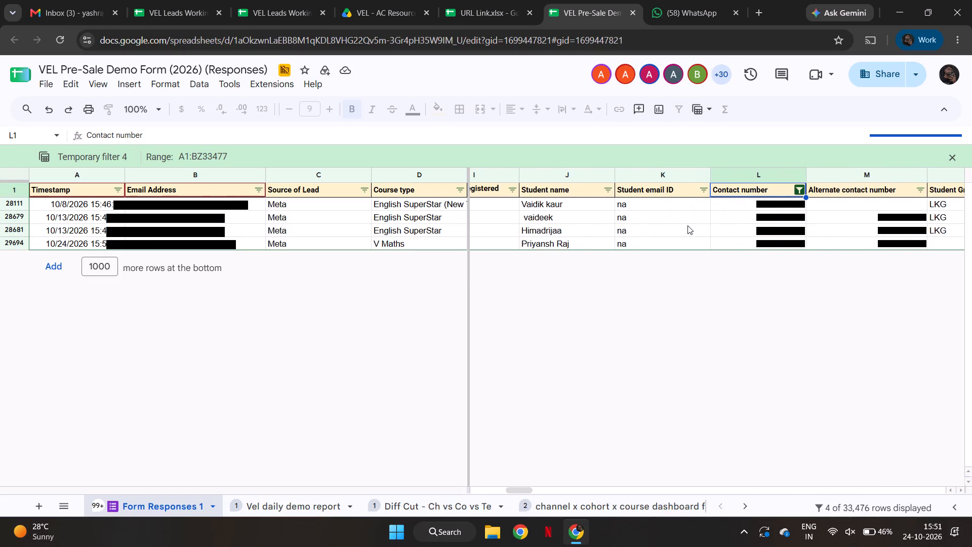
{"action": "scroll", "coordinate": [687, 225], "scroll_direction": "right", "scroll_amount": 1}
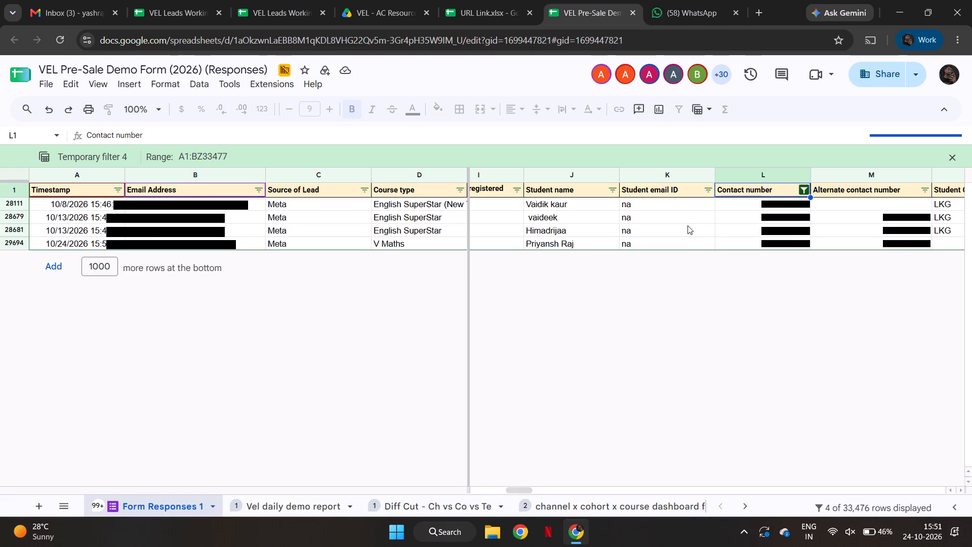
{"action": "scroll", "coordinate": [687, 225], "scroll_direction": "left", "scroll_amount": 5}
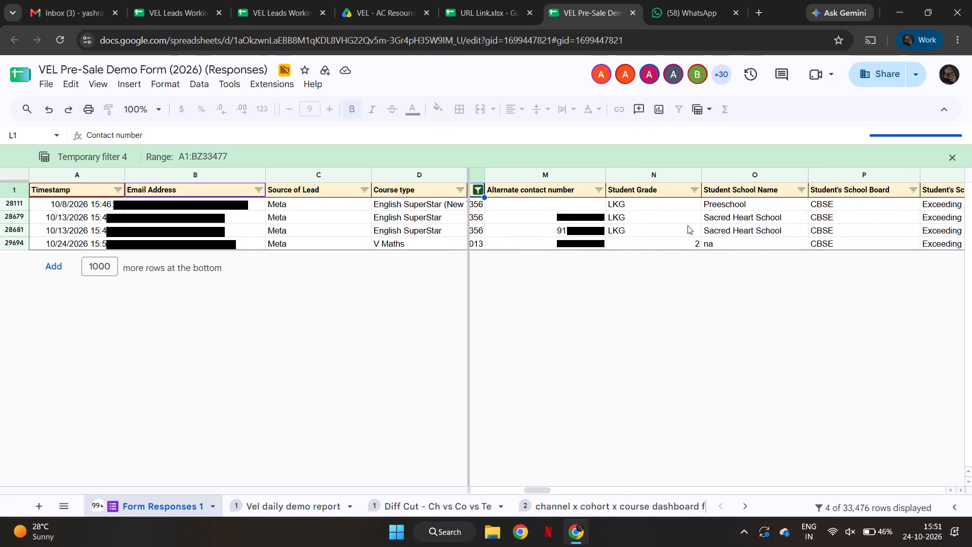
{"action": "scroll", "coordinate": [687, 225], "scroll_direction": "left", "scroll_amount": 4}
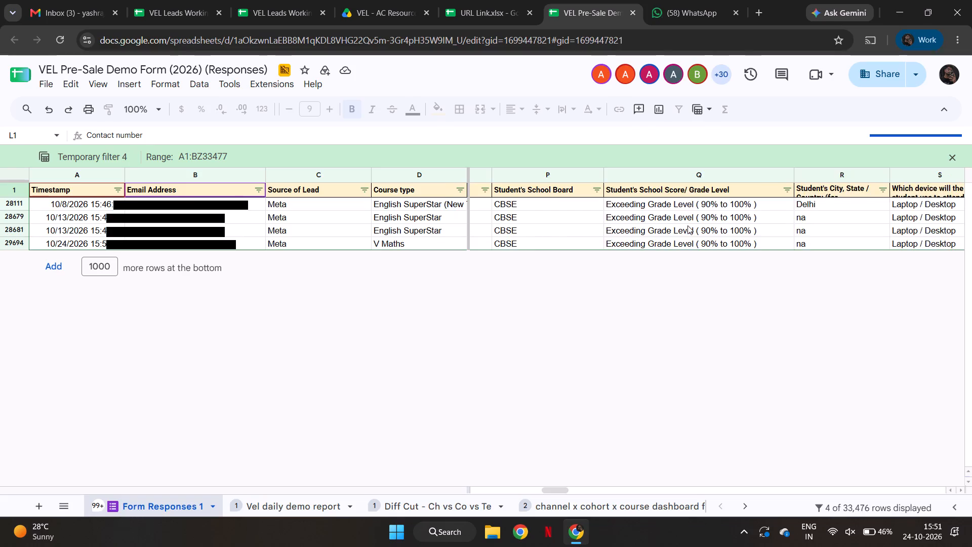
{"action": "scroll", "coordinate": [687, 225], "scroll_direction": "right", "scroll_amount": 4}
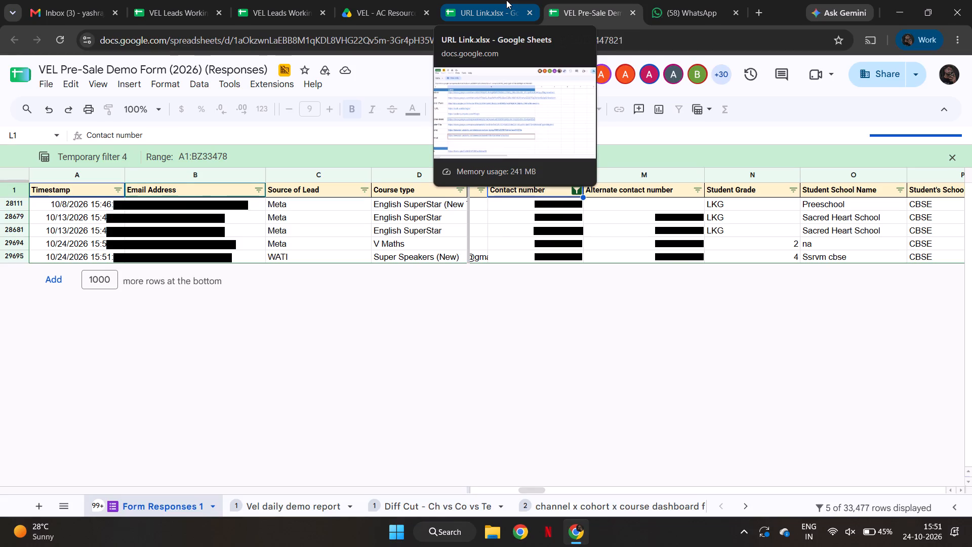
{"action": "left_click", "coordinate": [590, 9]}
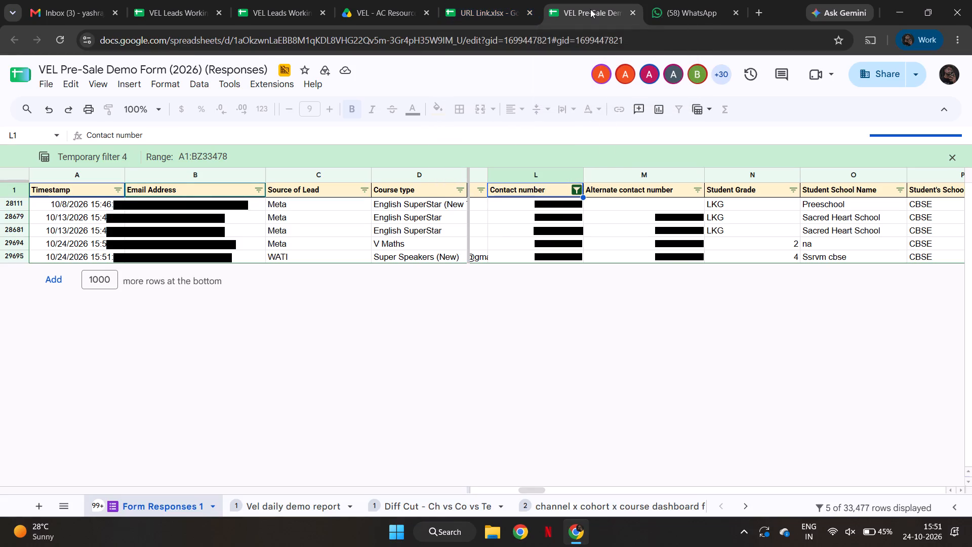
{"action": "left_click", "coordinate": [590, 9]}
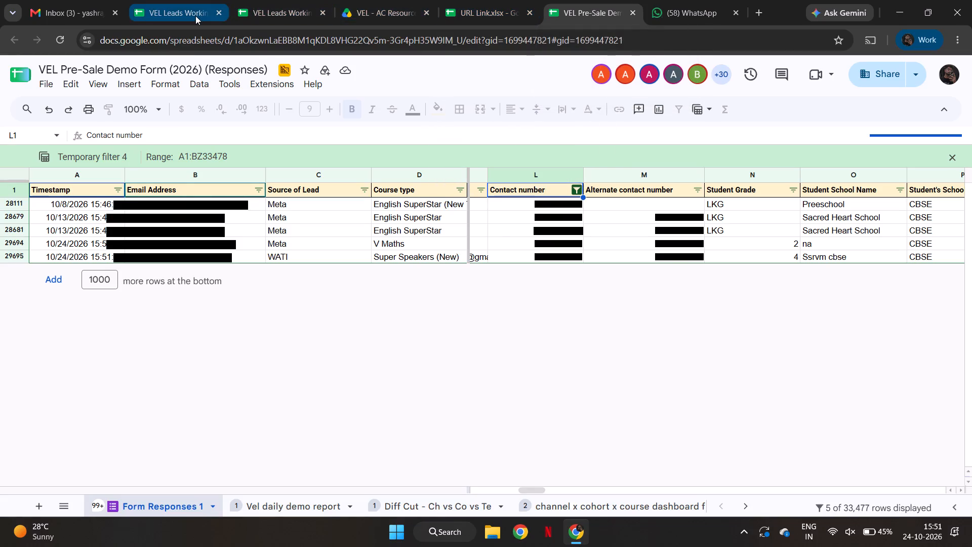
Create a filter view over the whole Meta !DB2 sheet of the VEL Leads Working File - Oct 2026.
{"action": "left_click", "coordinate": [195, 16]}
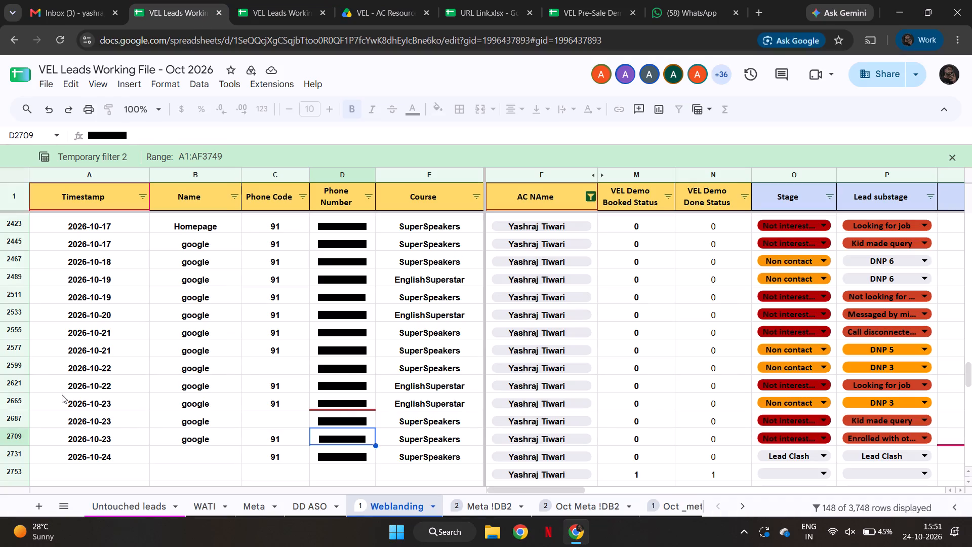
{"action": "left_click", "coordinate": [493, 500]}
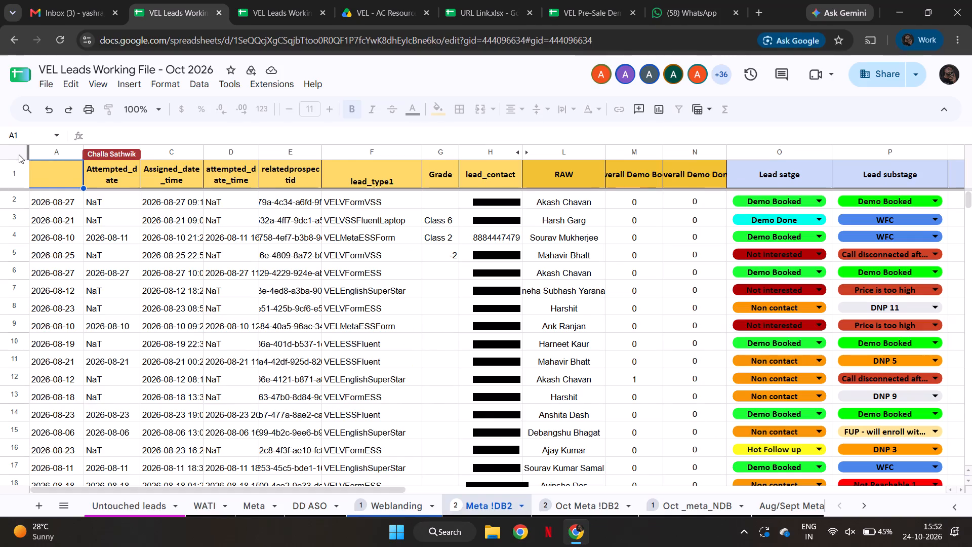
{"action": "left_click", "coordinate": [19, 154]}
{"action": "left_click", "coordinate": [201, 82]}
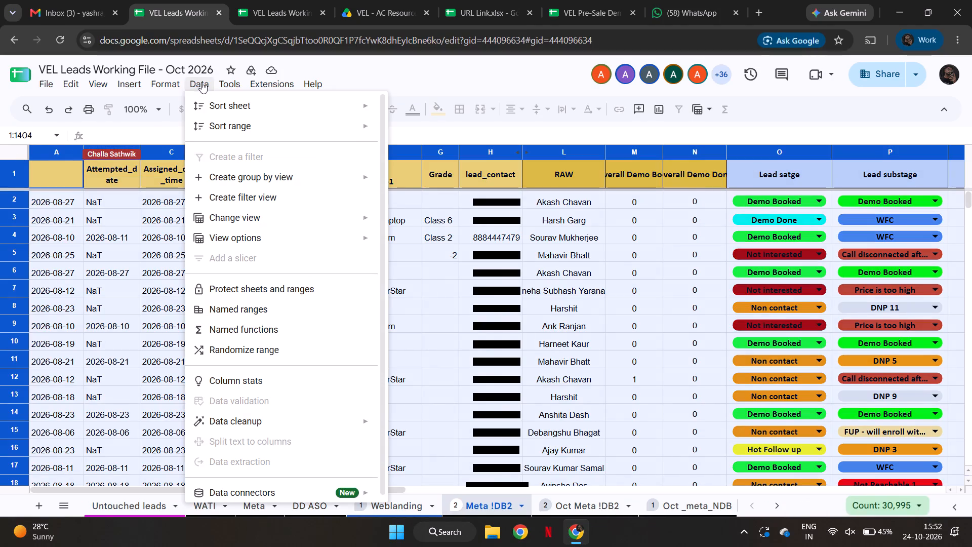
{"action": "left_click", "coordinate": [269, 200]}
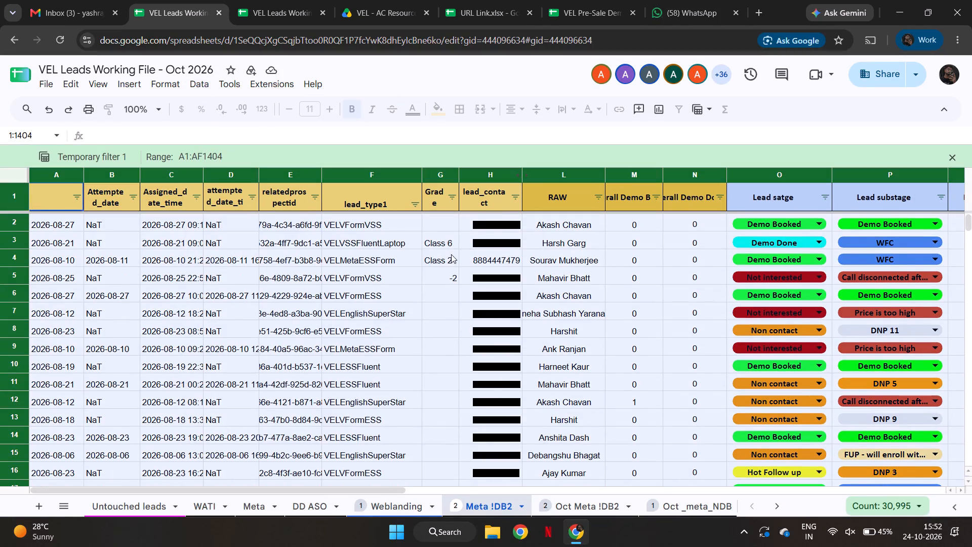
Filter the Lead satge column of Meta !DB2 to show only Non contact leads.
{"action": "scroll", "coordinate": [776, 262], "scroll_direction": "left", "scroll_amount": 3}
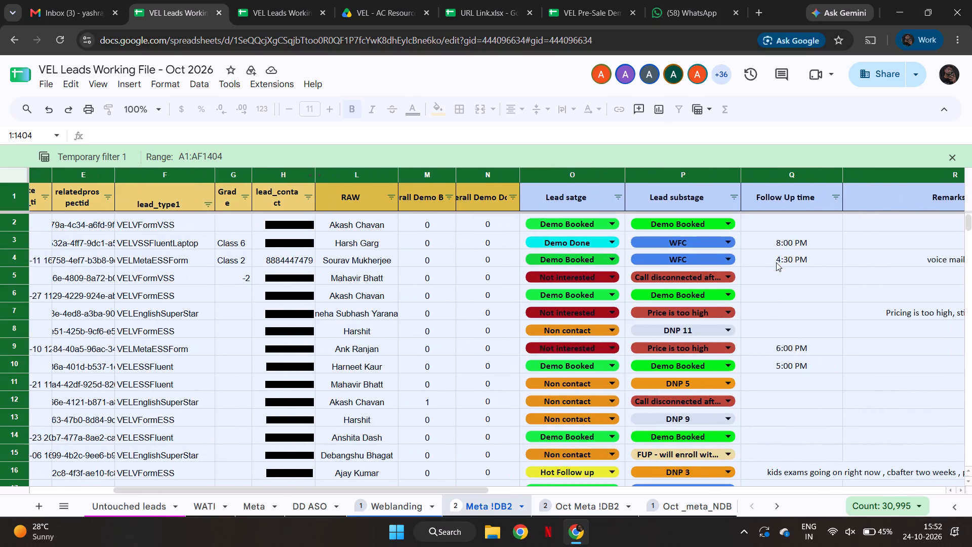
{"action": "left_click", "coordinate": [613, 200]}
{"action": "left_click", "coordinate": [506, 351]}
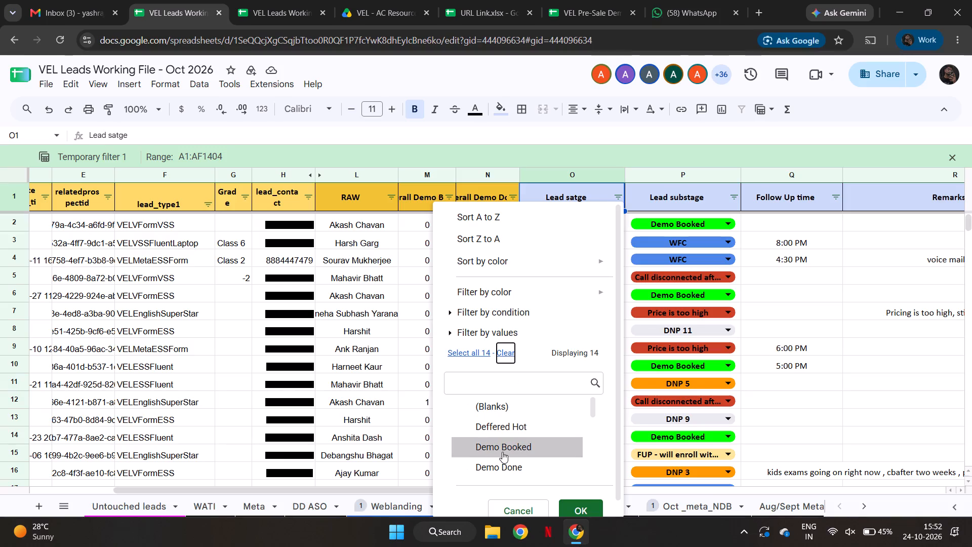
{"action": "scroll", "coordinate": [504, 452], "scroll_direction": "down", "scroll_amount": 2}
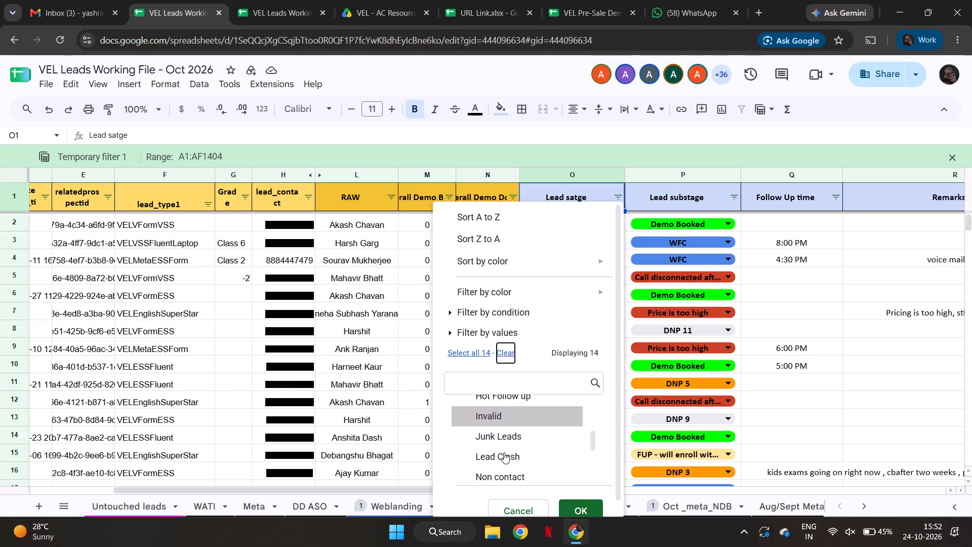
{"action": "scroll", "coordinate": [504, 452], "scroll_direction": "down", "scroll_amount": 2}
{"action": "left_click", "coordinate": [504, 452]}
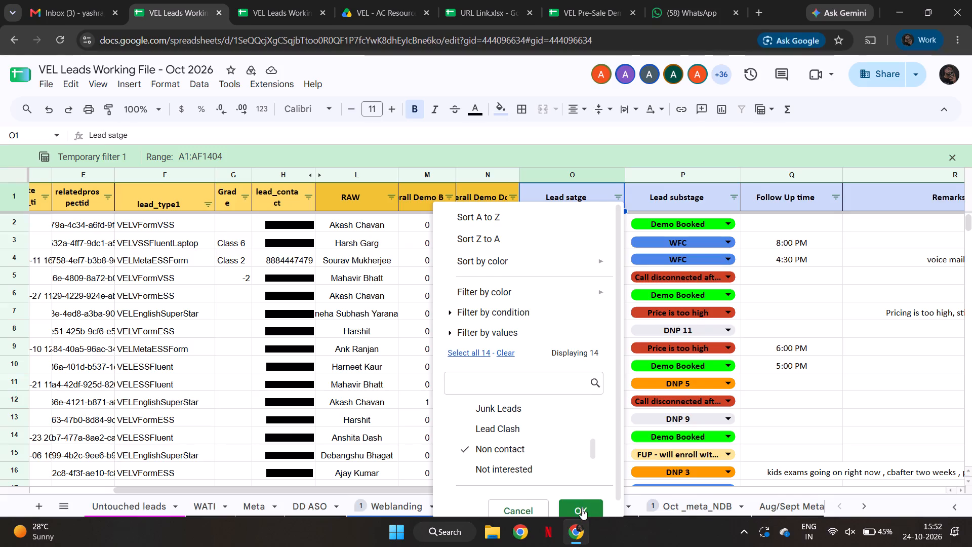
{"action": "left_click", "coordinate": [582, 509]}
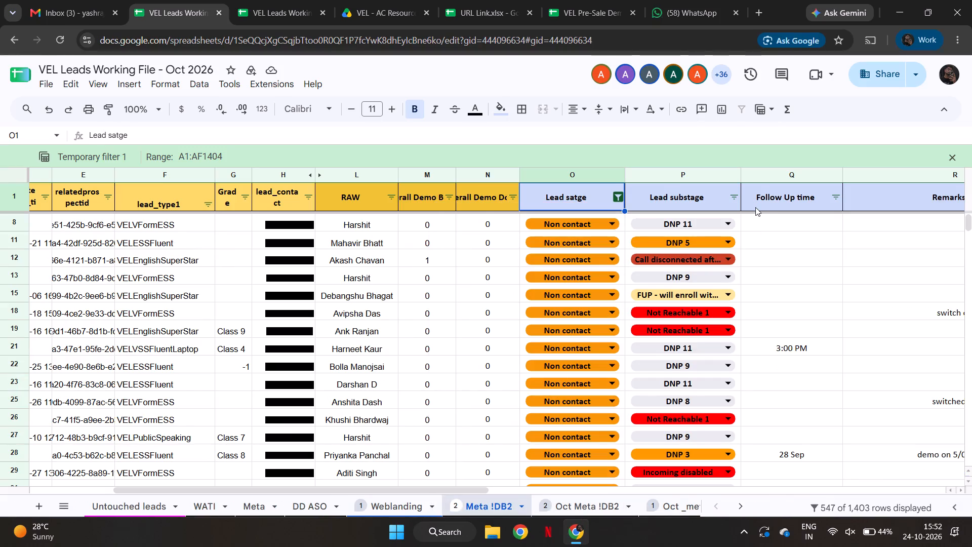
Filter the Lead substage column to only DNP 1, DNP 2, DNP 3 and DNP 4.
{"action": "left_click", "coordinate": [732, 202]}
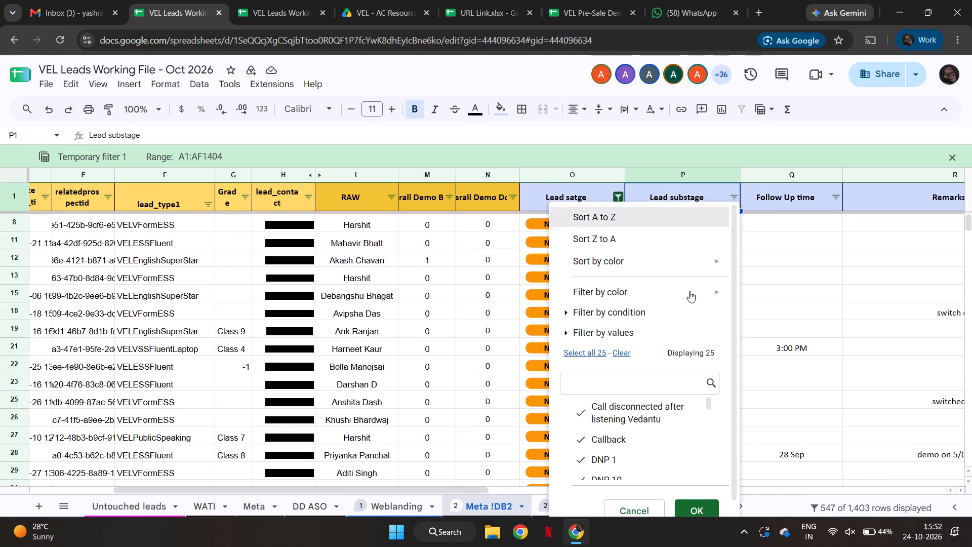
{"action": "left_click", "coordinate": [621, 356]}
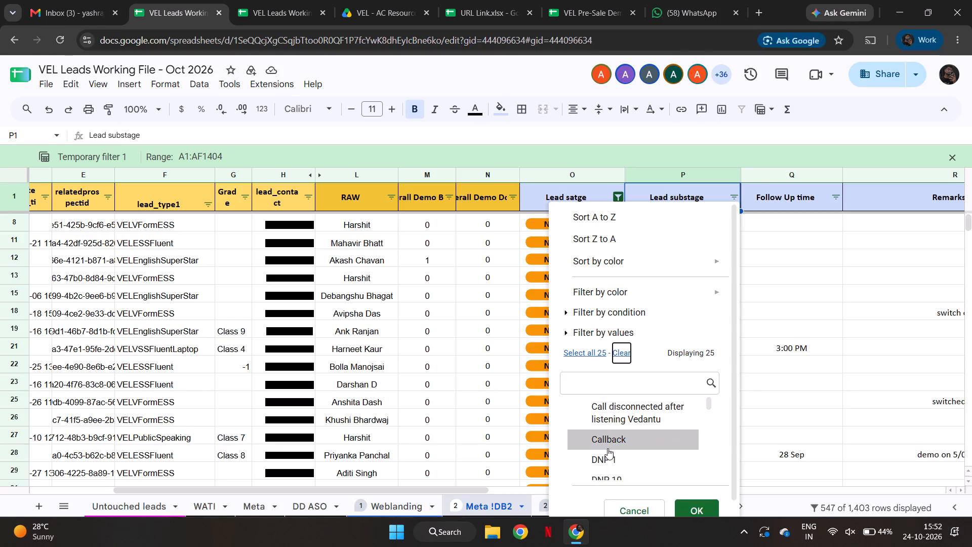
{"action": "left_click", "coordinate": [609, 463]}
{"action": "scroll", "coordinate": [609, 463], "scroll_direction": "down", "scroll_amount": 1}
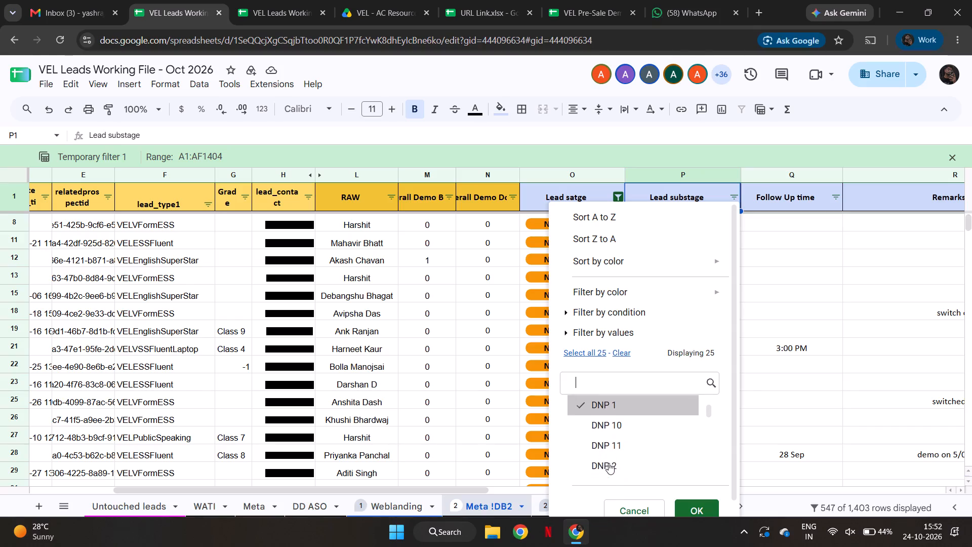
{"action": "scroll", "coordinate": [609, 463], "scroll_direction": "down", "scroll_amount": 1}
{"action": "left_click", "coordinate": [609, 463]}
{"action": "scroll", "coordinate": [652, 475], "scroll_direction": "down", "scroll_amount": 1}
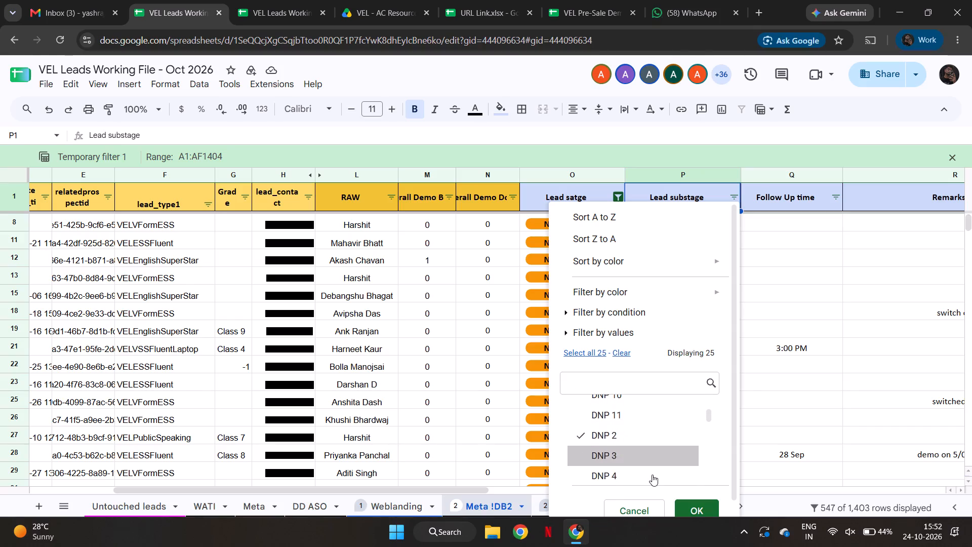
{"action": "scroll", "coordinate": [652, 475], "scroll_direction": "down", "scroll_amount": 1}
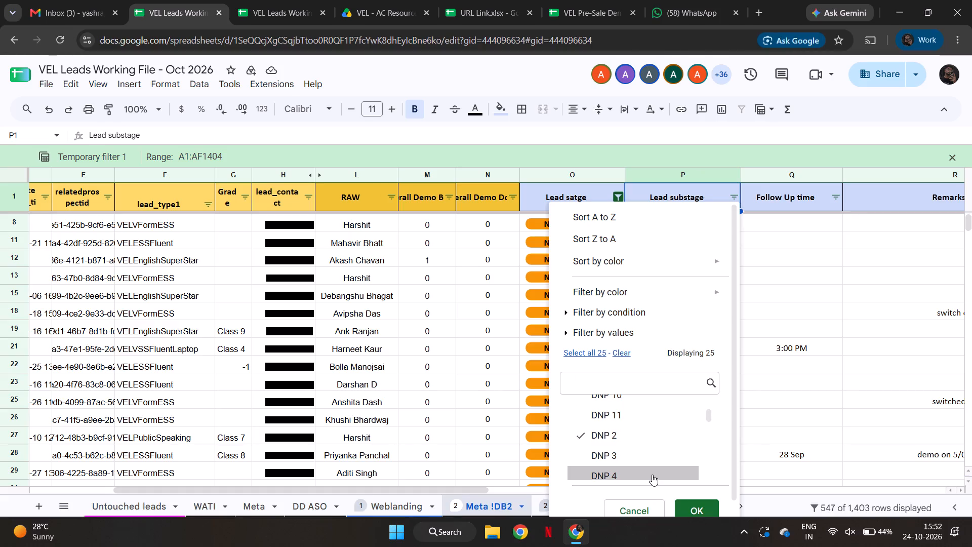
{"action": "left_click", "coordinate": [652, 475]}
{"action": "left_click", "coordinate": [636, 446]}
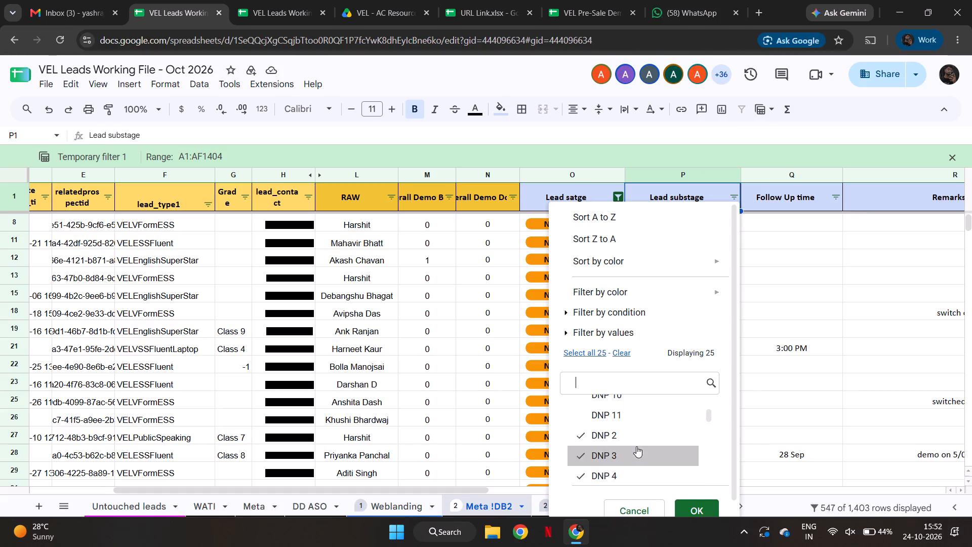
{"action": "left_click", "coordinate": [698, 509]}
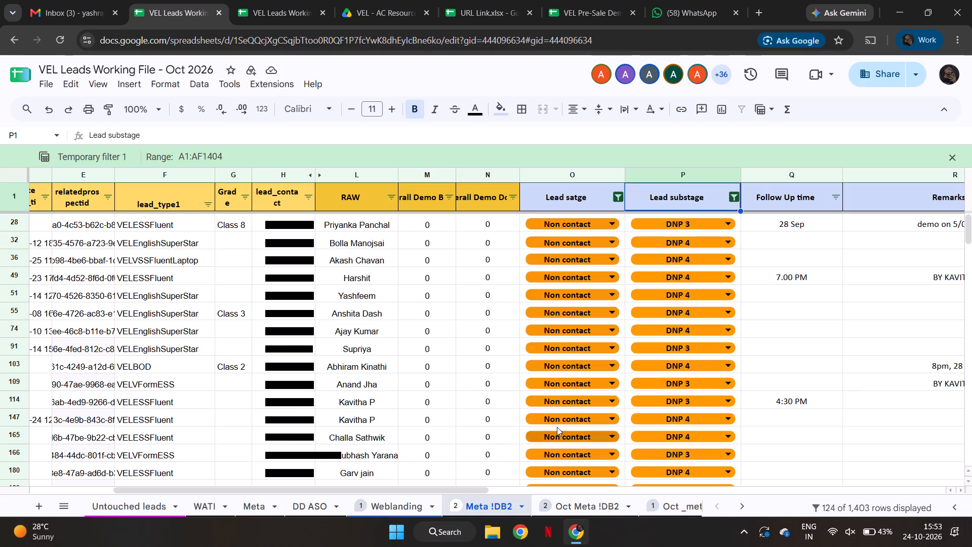
Go through the lead contacts in rows 28 and 32, checking their demo, stage, follow-up and remarks columns.
{"action": "scroll", "coordinate": [430, 386], "scroll_direction": "up", "scroll_amount": 2}
{"action": "scroll", "coordinate": [430, 386], "scroll_direction": "right", "scroll_amount": 2}
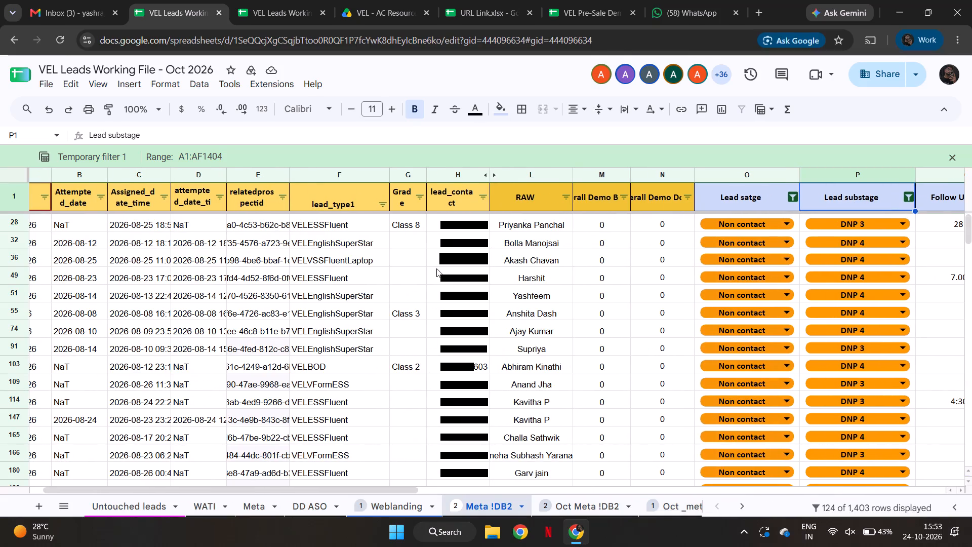
{"action": "left_click", "coordinate": [434, 226]}
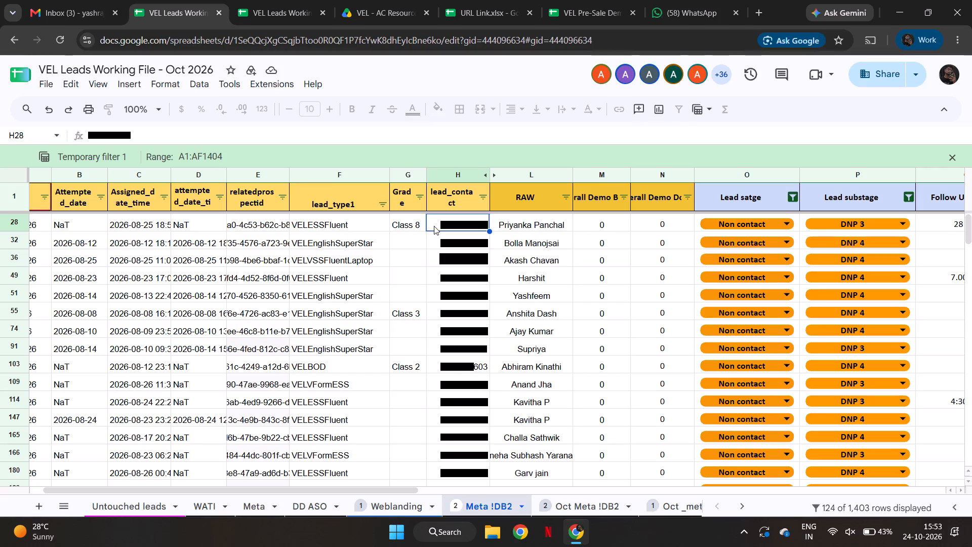
{"action": "scroll", "coordinate": [434, 226], "scroll_direction": "left", "scroll_amount": 3}
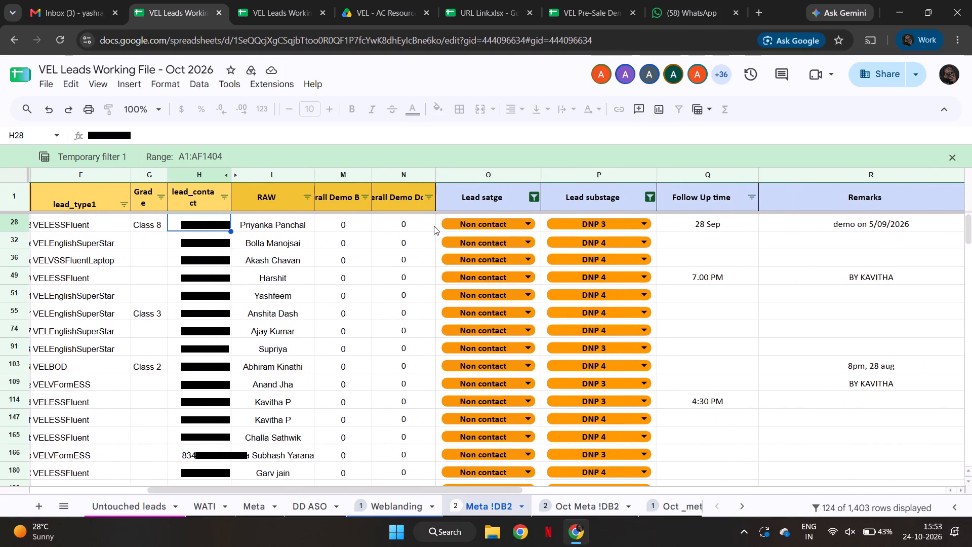
{"action": "scroll", "coordinate": [434, 226], "scroll_direction": "right", "scroll_amount": 3}
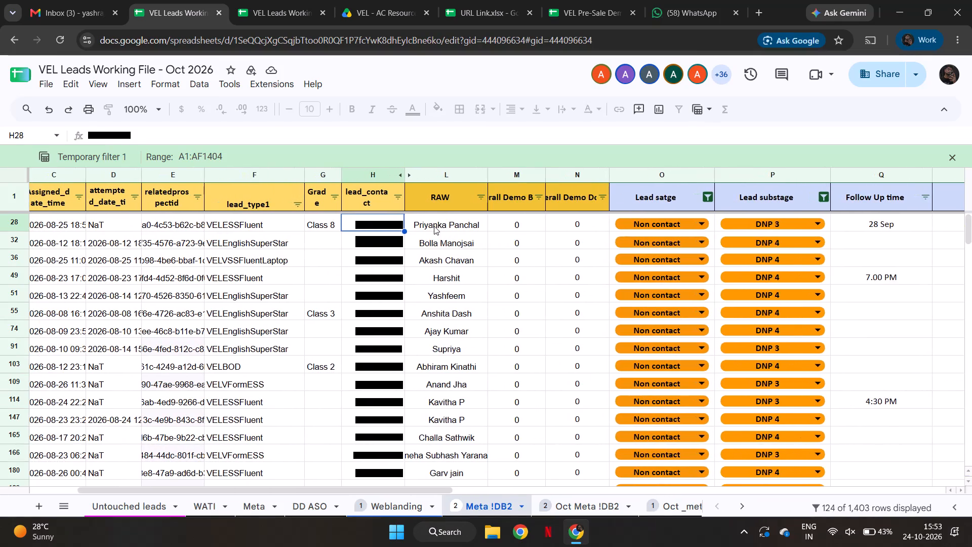
{"action": "key", "text": "Down"}
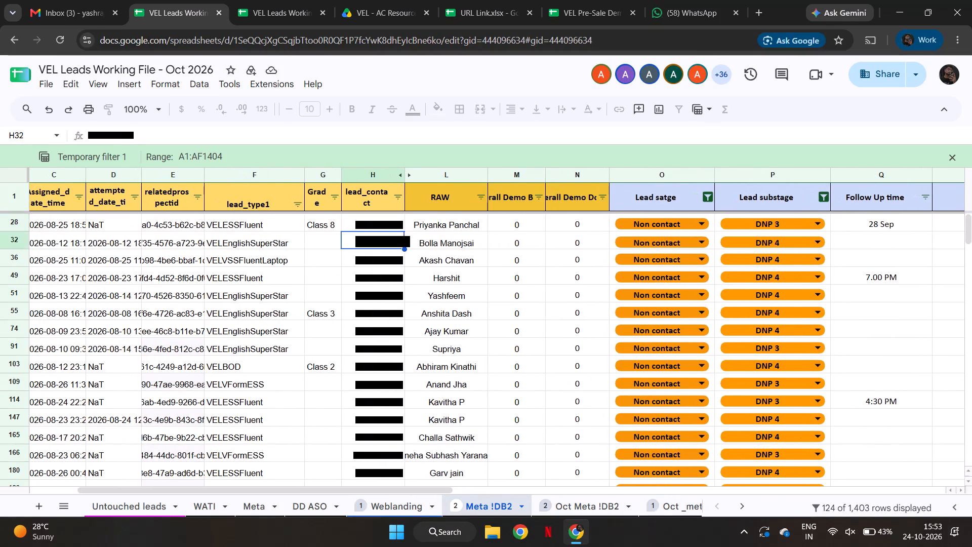
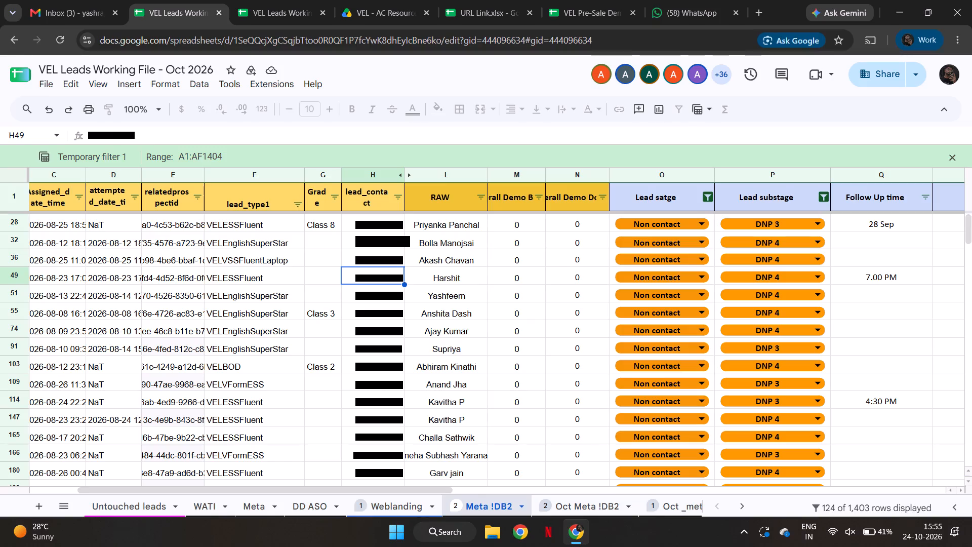
Move on to the next filtered lead's contact cell, in row 51 of Meta !DB2.
{"action": "key", "text": "Down"}
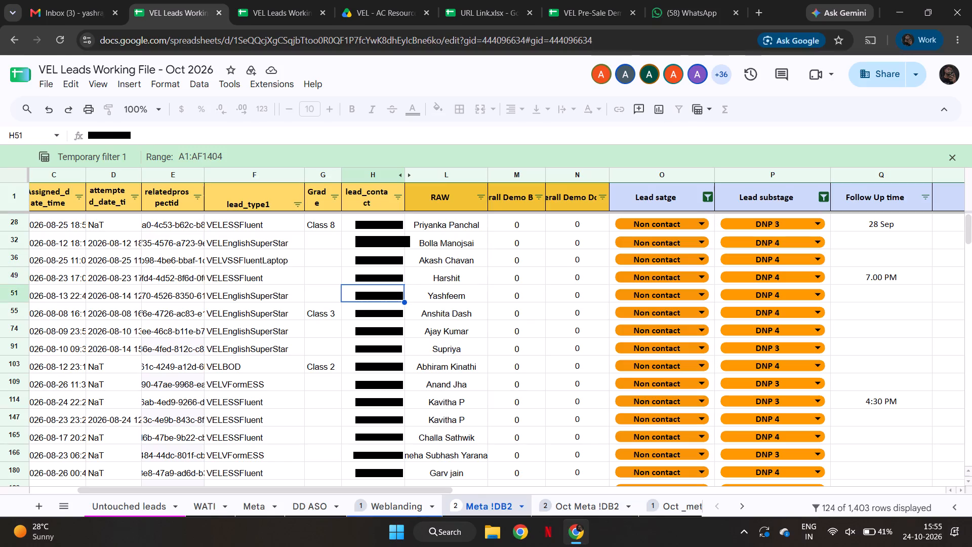
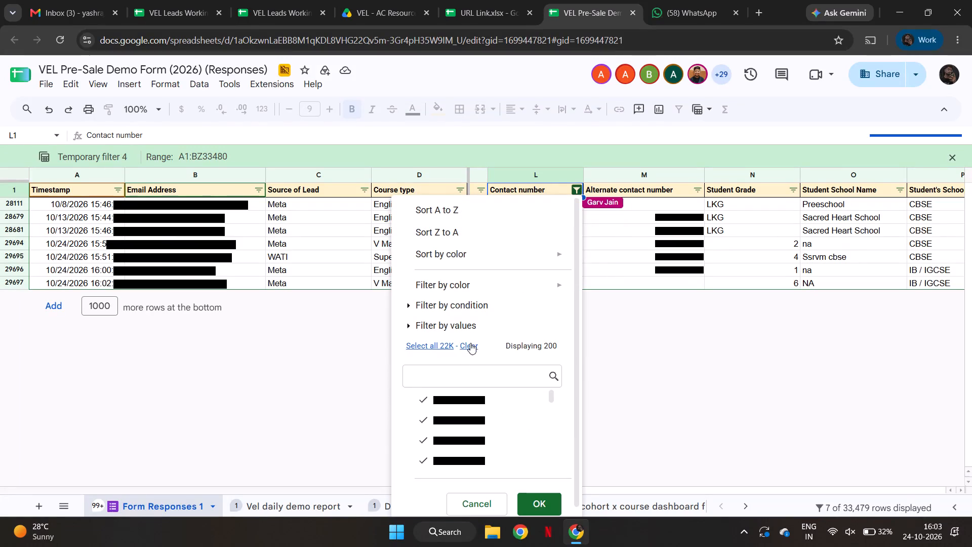
Filter the Contact number column of the form responses by the copied lead's number and bring the Demo type column into view.
{"action": "left_click", "coordinate": [470, 343]}
{"action": "left_click", "coordinate": [467, 380]}
{"action": "key", "text": "ctrl+v"}
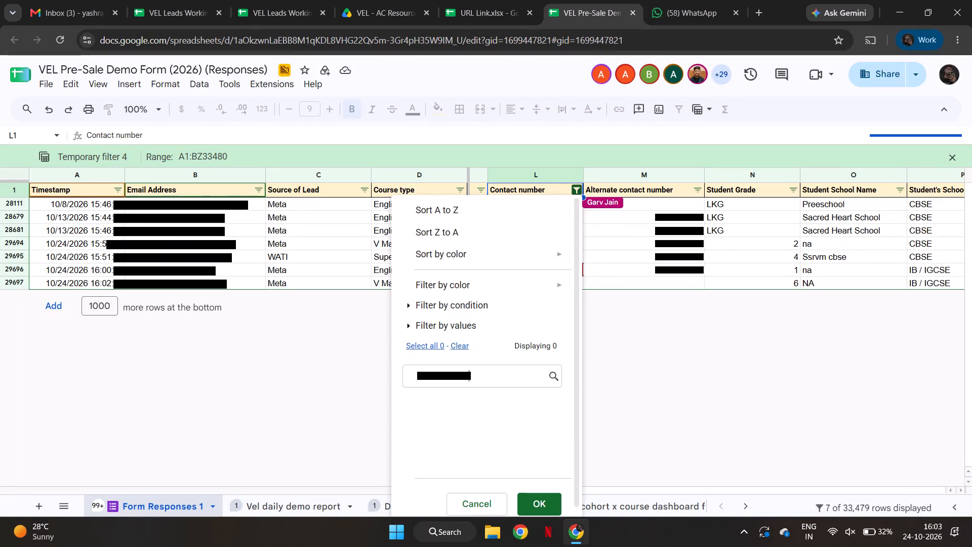
{"action": "left_click", "coordinate": [452, 374]}
{"action": "key", "text": "BackSpace"}
{"action": "key", "text": "Left"}
{"action": "key", "text": "Left"}
{"action": "key", "text": "Left"}
{"action": "key", "text": "BackSpace"}
{"action": "left_click", "coordinate": [498, 398]}
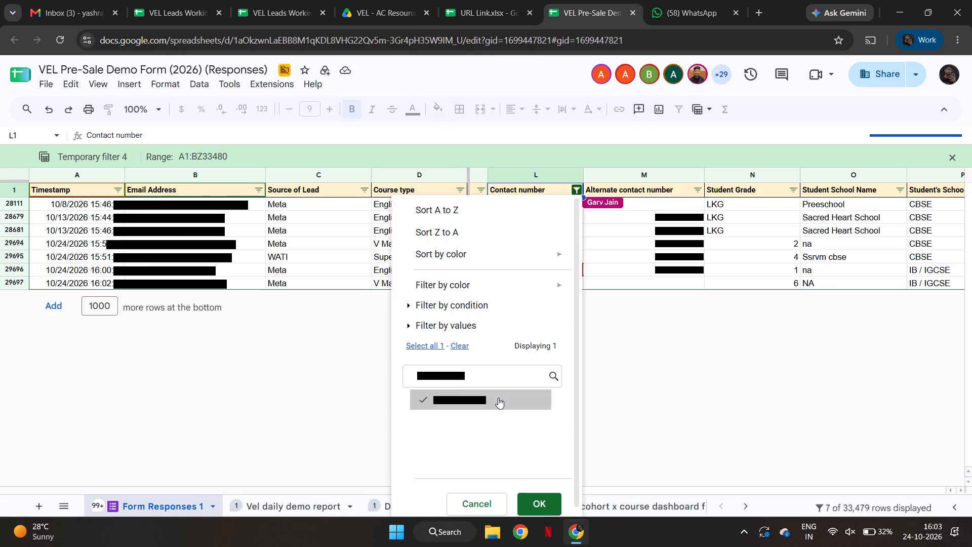
{"action": "left_click", "coordinate": [543, 501]}
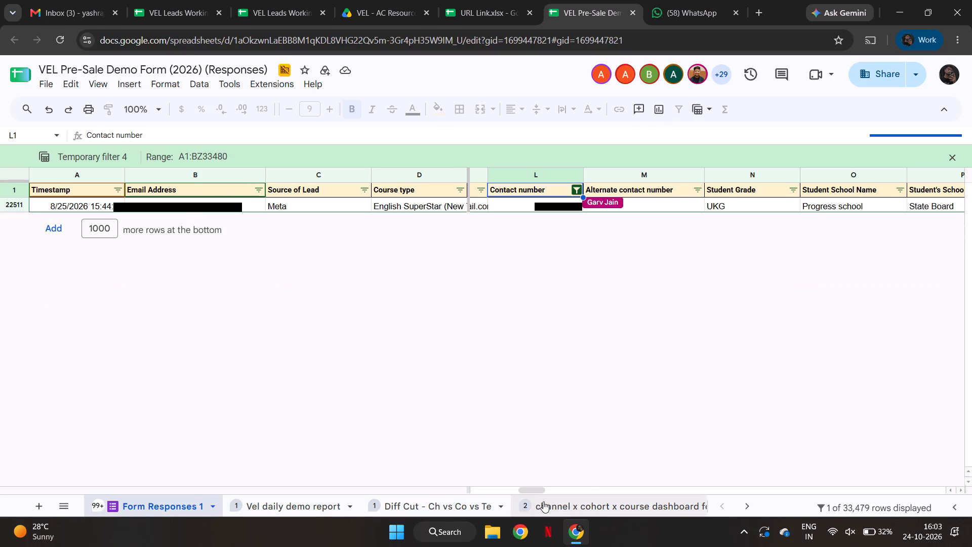
{"action": "scroll", "coordinate": [531, 318], "scroll_direction": "right", "scroll_amount": 9}
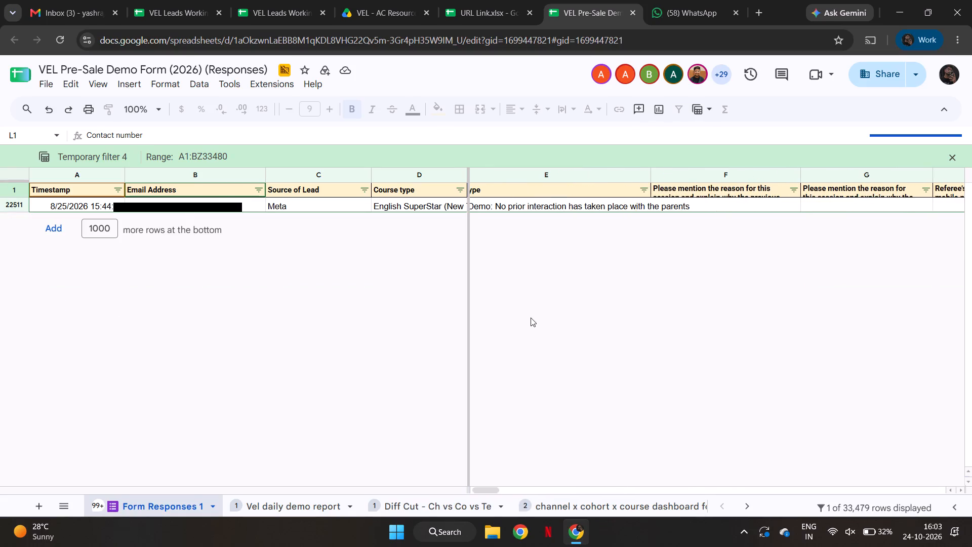
{"action": "scroll", "coordinate": [531, 318], "scroll_direction": "right", "scroll_amount": 3}
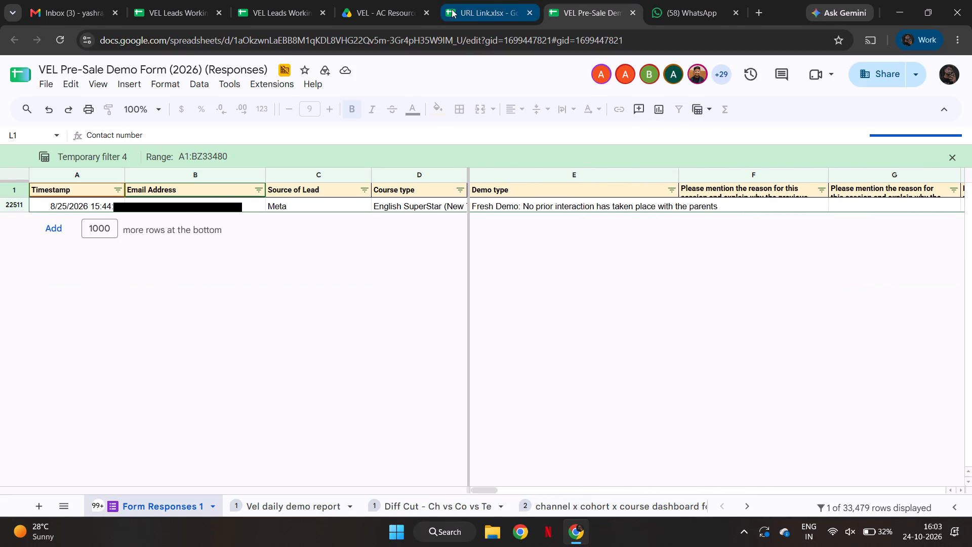
Open the Demo Form Link from the URL Link sheet.
{"action": "left_click", "coordinate": [452, 9]}
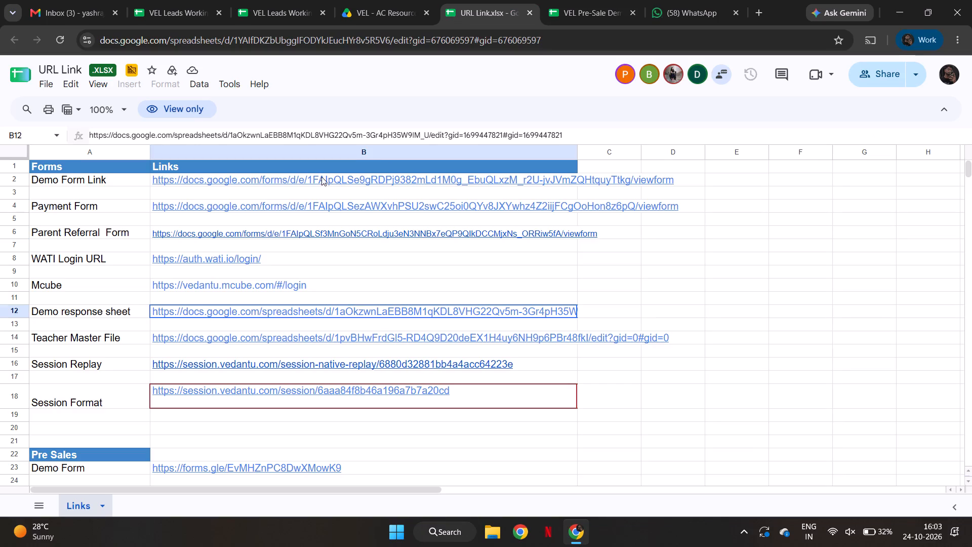
{"action": "left_click", "coordinate": [324, 179]}
{"action": "left_click", "coordinate": [266, 207]}
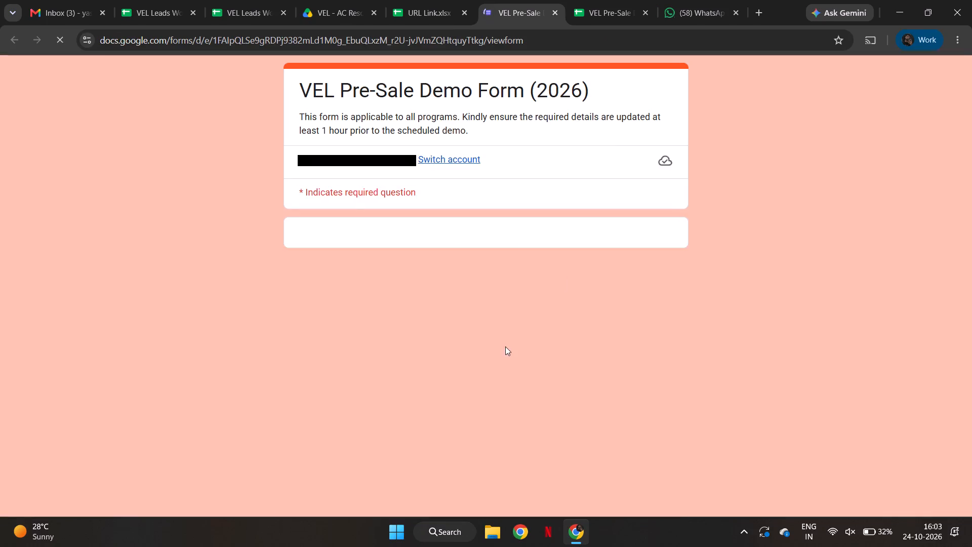
Record the account email with the response, set Source of Lead to Meta and continue to the Course section.
{"action": "left_click", "coordinate": [302, 270]}
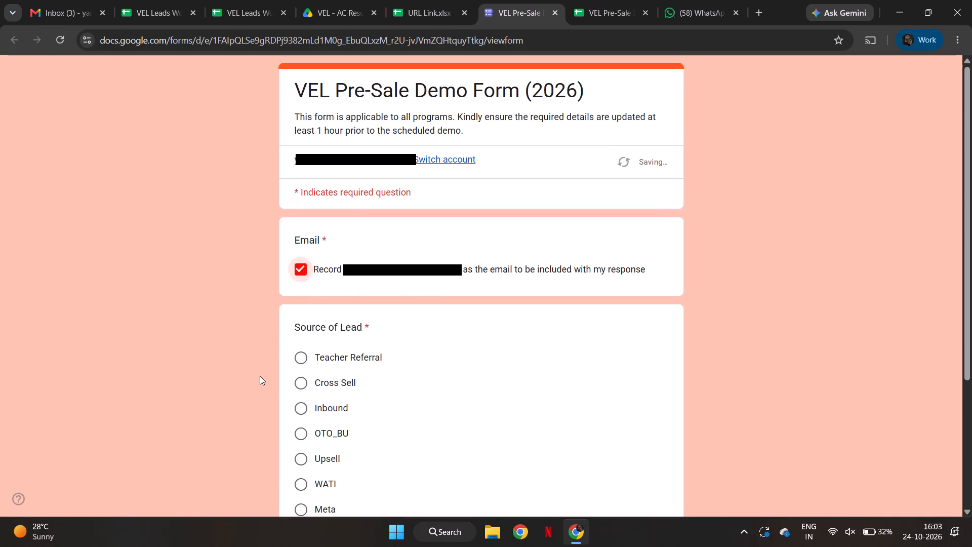
{"action": "scroll", "coordinate": [260, 376], "scroll_direction": "down", "scroll_amount": 3}
{"action": "left_click", "coordinate": [305, 324]}
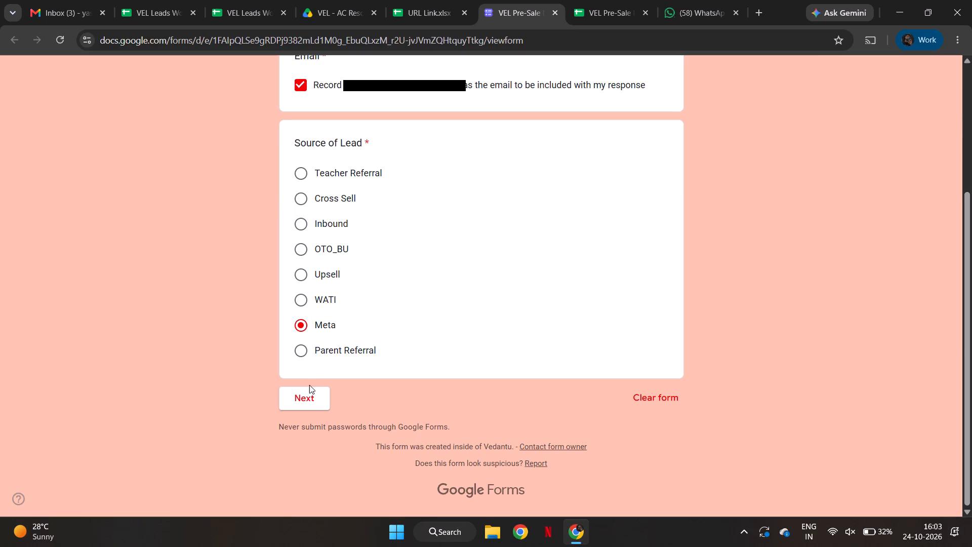
{"action": "left_click", "coordinate": [313, 398]}
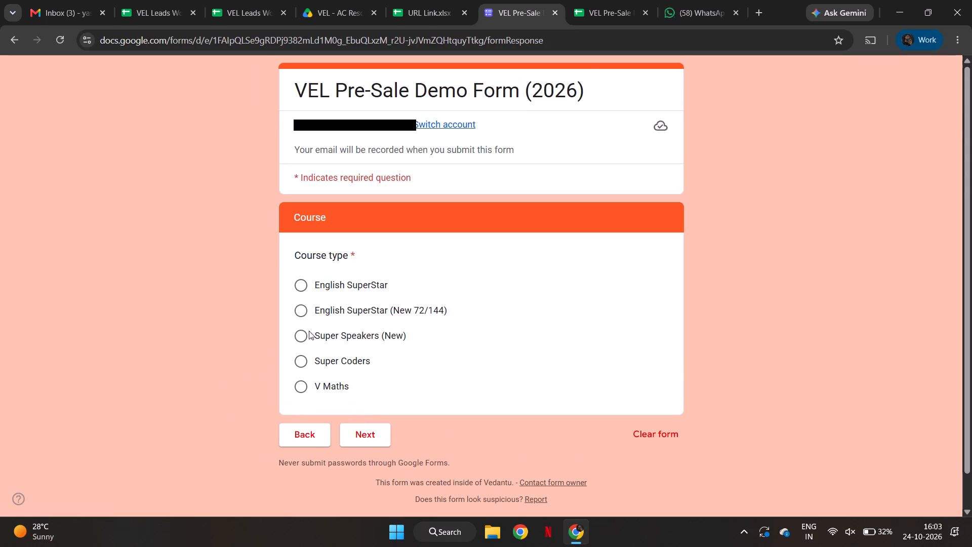
Check the lead's earlier response and set Course type to English SuperStar (New 72/144), continuing to the English Superstar section.
{"action": "left_click", "coordinate": [610, 0]}
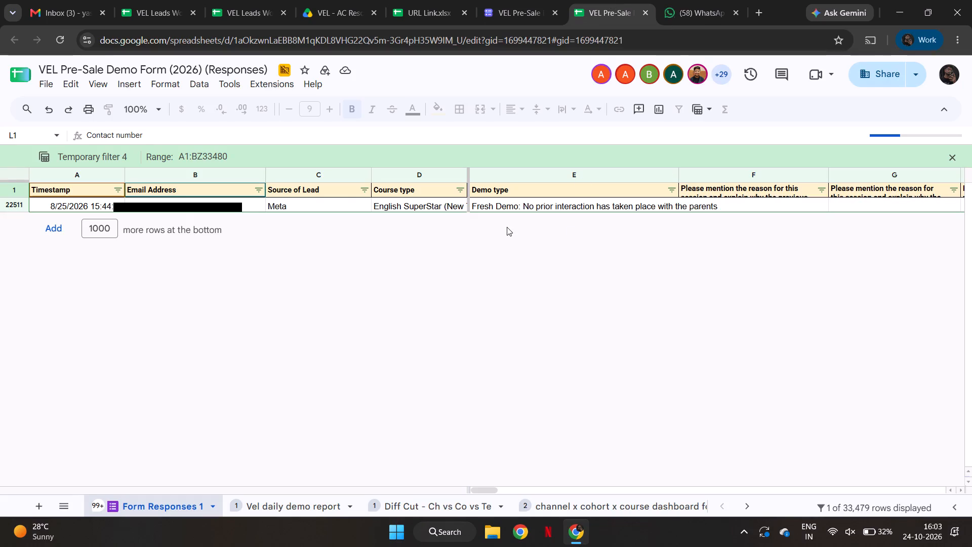
{"action": "left_click", "coordinate": [497, 4]}
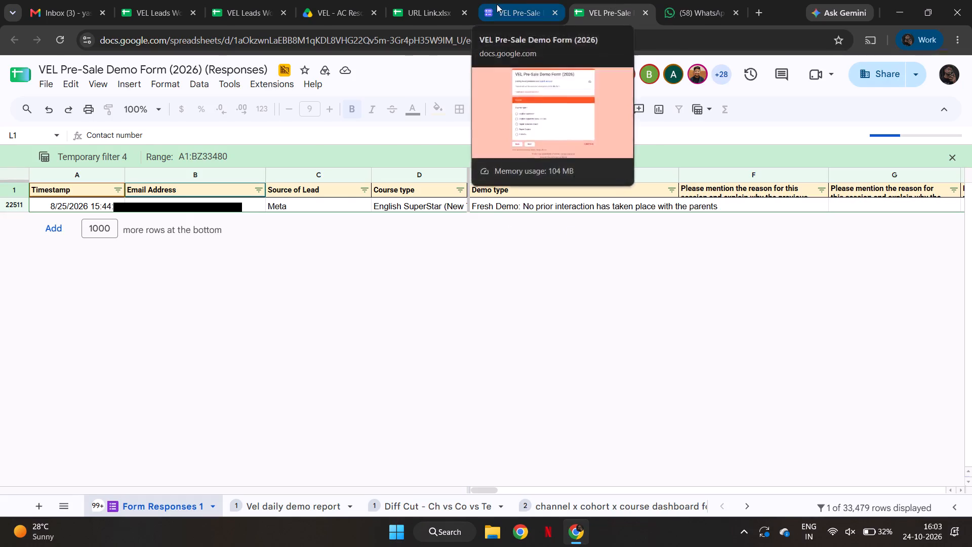
{"action": "left_click", "coordinate": [302, 307]}
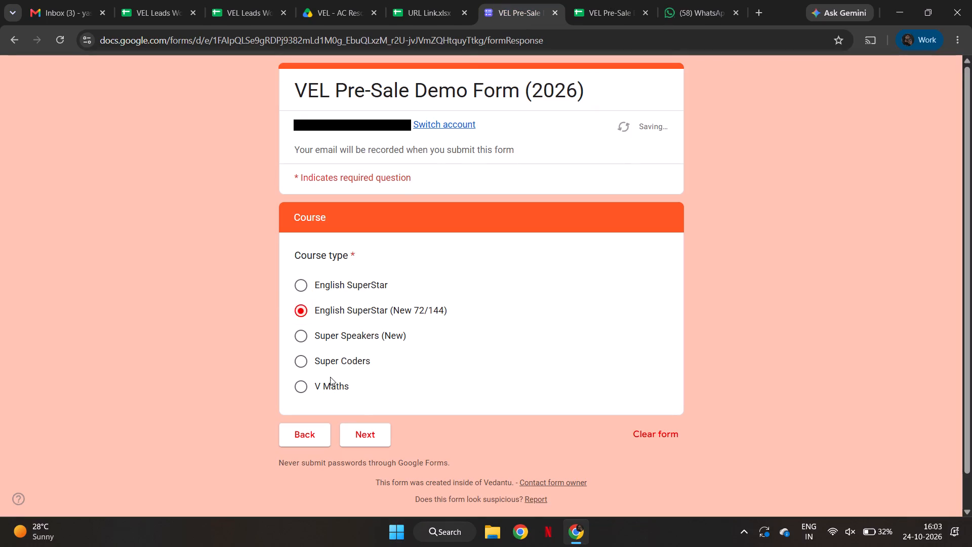
{"action": "left_click", "coordinate": [371, 437]}
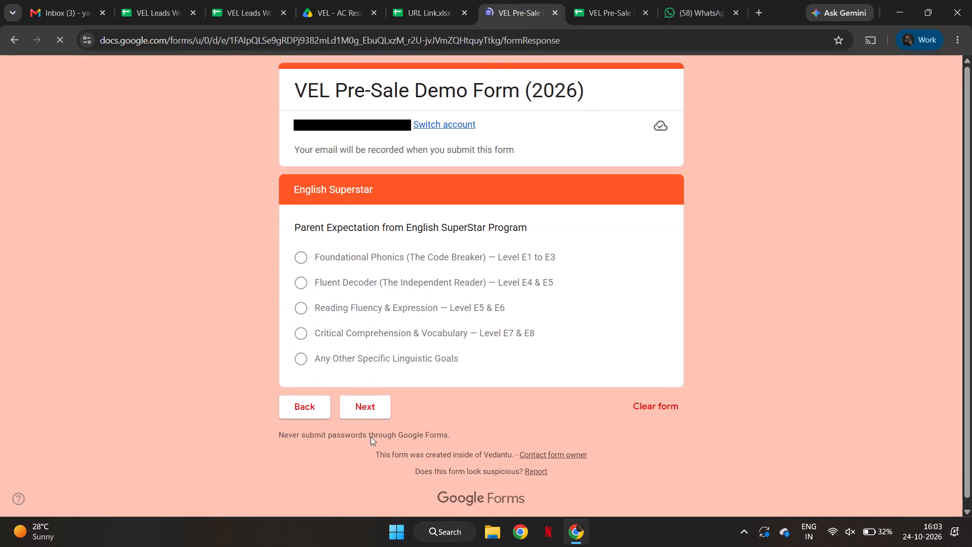
Look up the parent expectation in the lead's earlier response and select Foundational Phonics (The Code Breaker) — Level E1 to E3, continuing to Demo Type.
{"action": "left_click", "coordinate": [596, 1]}
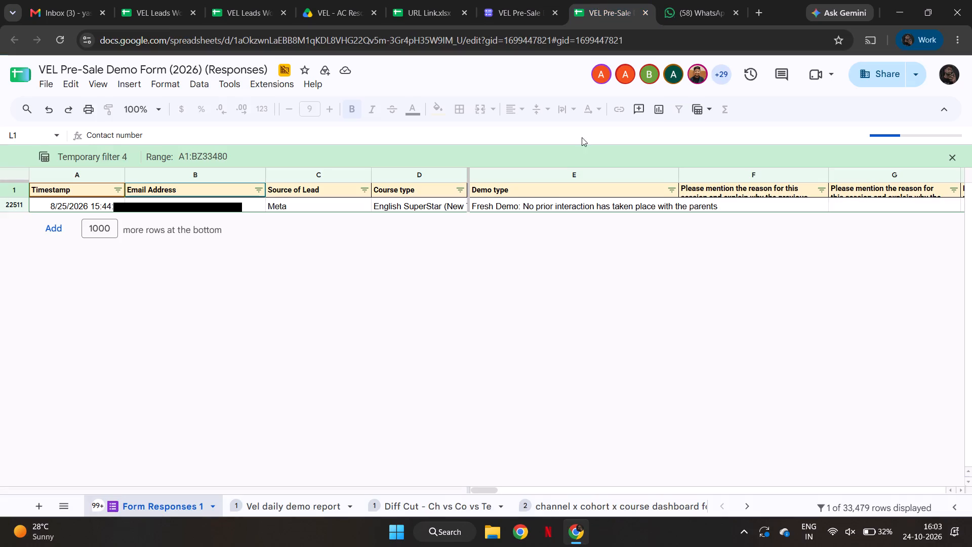
{"action": "scroll", "coordinate": [641, 303], "scroll_direction": "left", "scroll_amount": 6}
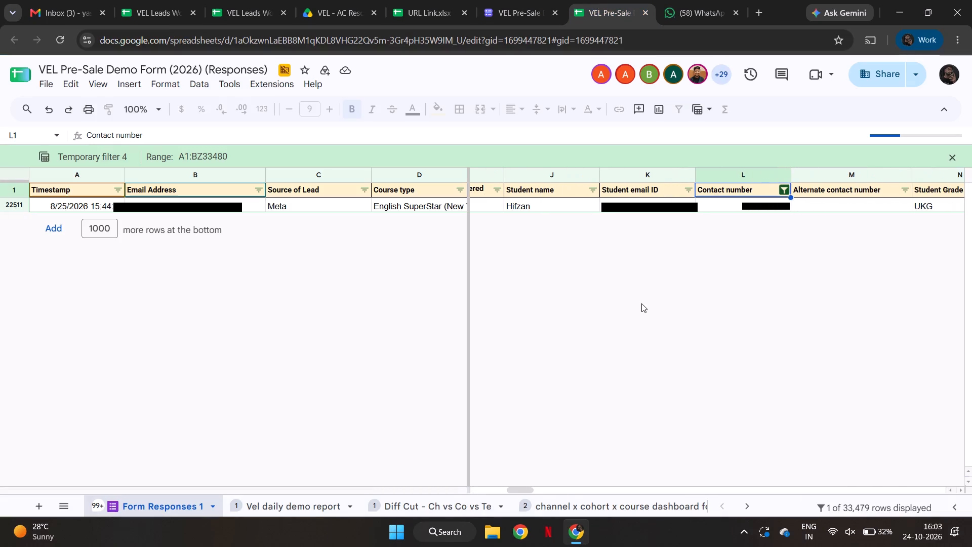
{"action": "scroll", "coordinate": [641, 303], "scroll_direction": "left", "scroll_amount": 4}
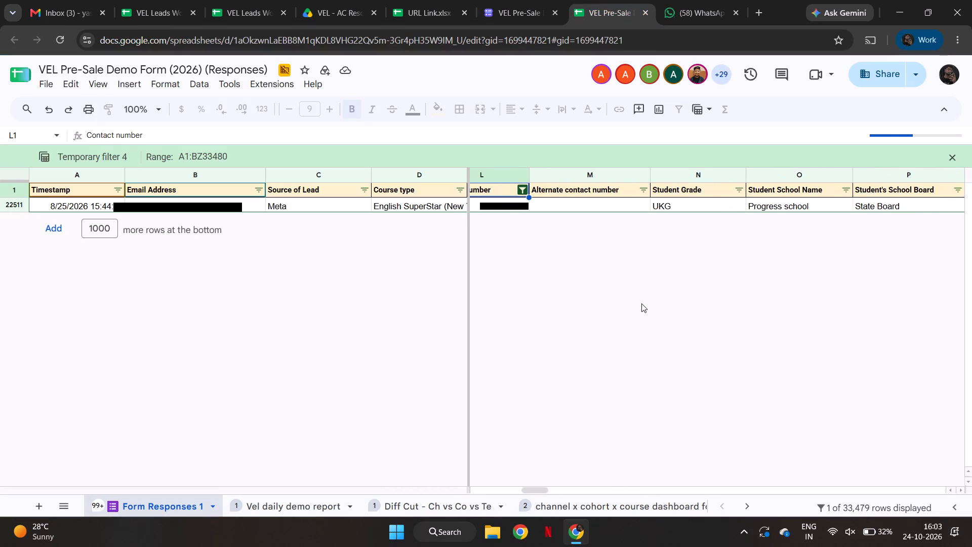
{"action": "scroll", "coordinate": [641, 303], "scroll_direction": "left", "scroll_amount": 4}
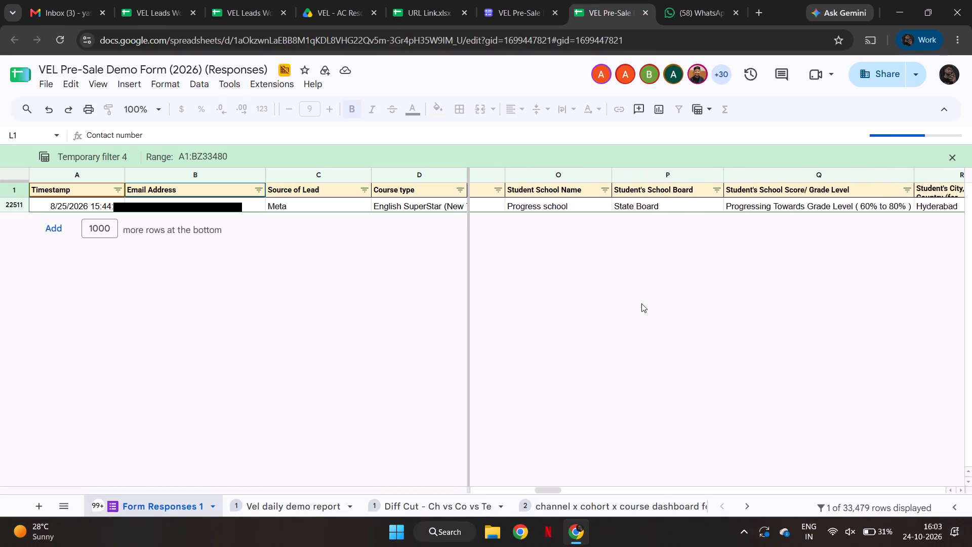
{"action": "scroll", "coordinate": [641, 303], "scroll_direction": "left", "scroll_amount": 6}
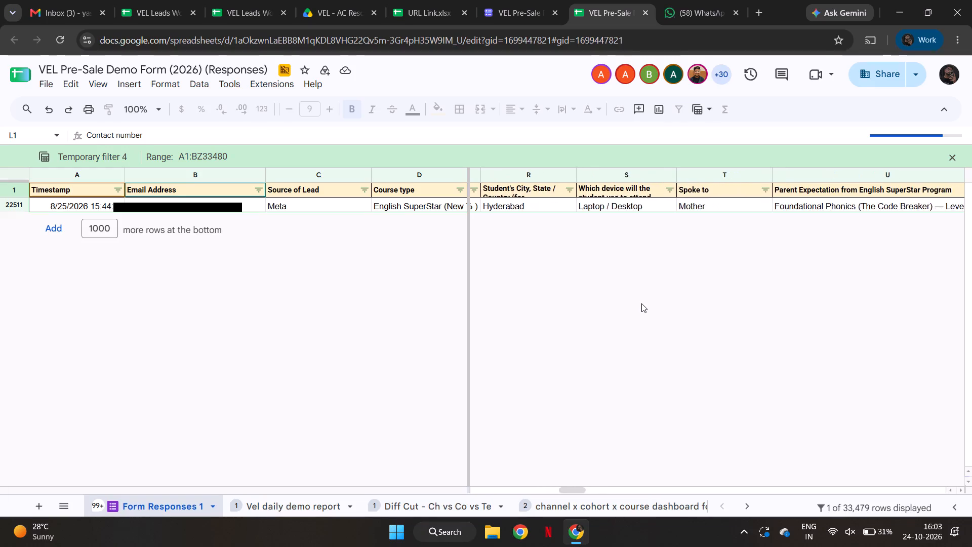
{"action": "scroll", "coordinate": [641, 303], "scroll_direction": "left", "scroll_amount": 3}
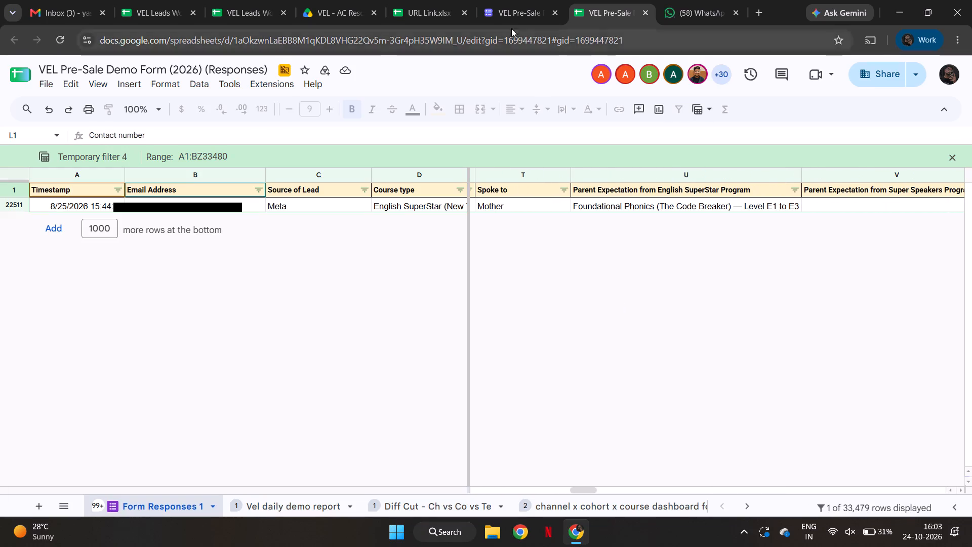
{"action": "left_click", "coordinate": [510, 16]}
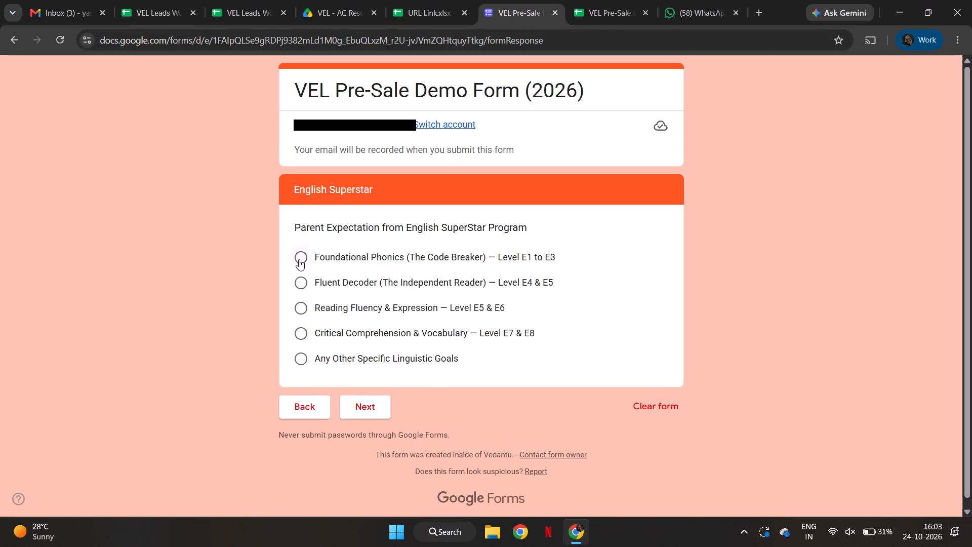
{"action": "left_click", "coordinate": [299, 259]}
{"action": "left_click", "coordinate": [367, 430]}
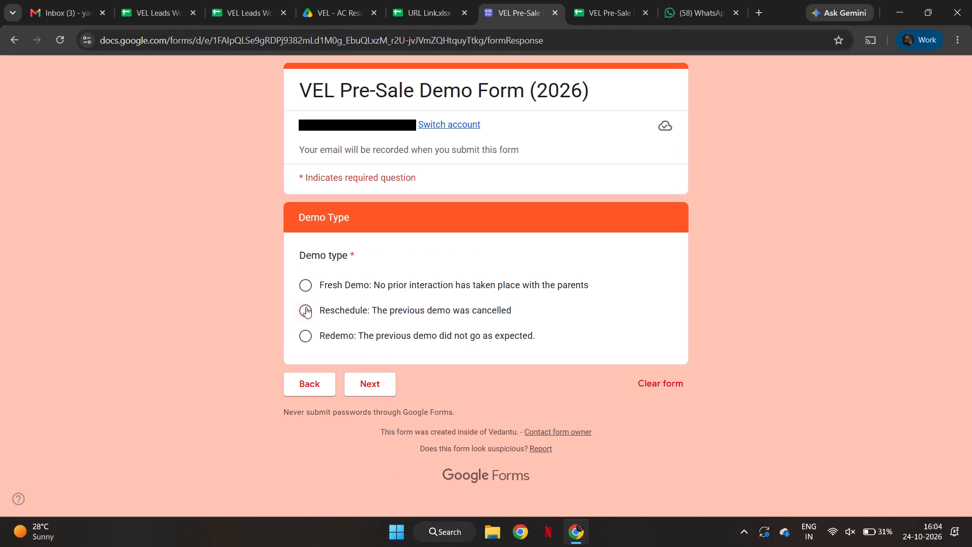
Set Demo type to Reschedule: The previous demo was cancelled, and continue to the reschedule reason section.
{"action": "left_click", "coordinate": [307, 307]}
{"action": "left_click", "coordinate": [372, 381]}
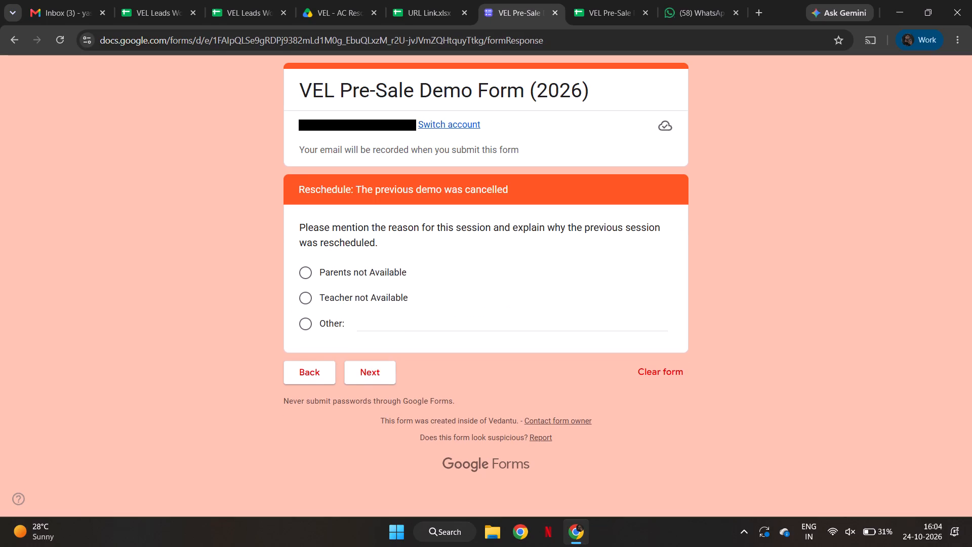
Examine the lead's earlier response row for the demo date, done status, reason for unsuccessful demo and demo type.
{"action": "left_click", "coordinate": [587, 6]}
{"action": "scroll", "coordinate": [685, 271], "scroll_direction": "left", "scroll_amount": 4}
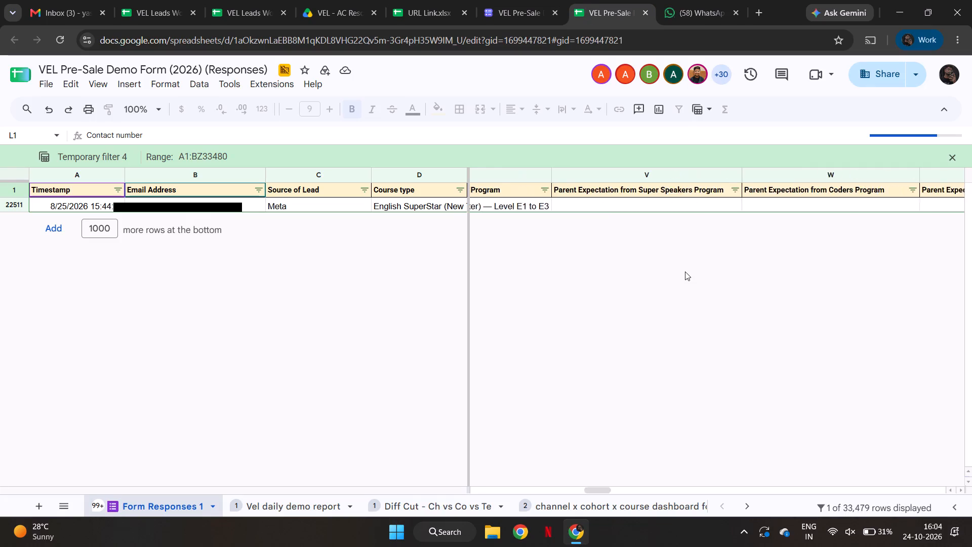
{"action": "scroll", "coordinate": [685, 271], "scroll_direction": "left", "scroll_amount": 8}
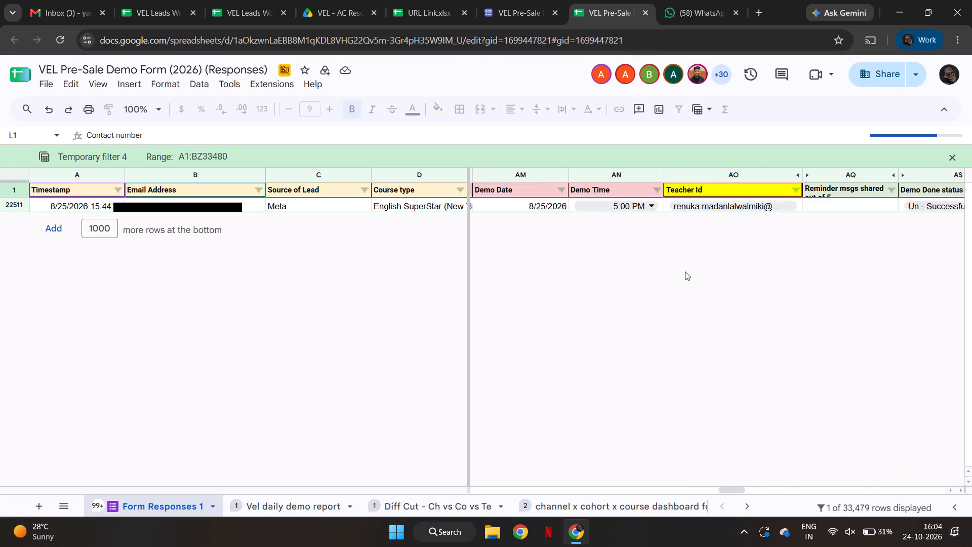
{"action": "scroll", "coordinate": [685, 271], "scroll_direction": "left", "scroll_amount": 2}
{"action": "scroll", "coordinate": [685, 271], "scroll_direction": "right", "scroll_amount": 1}
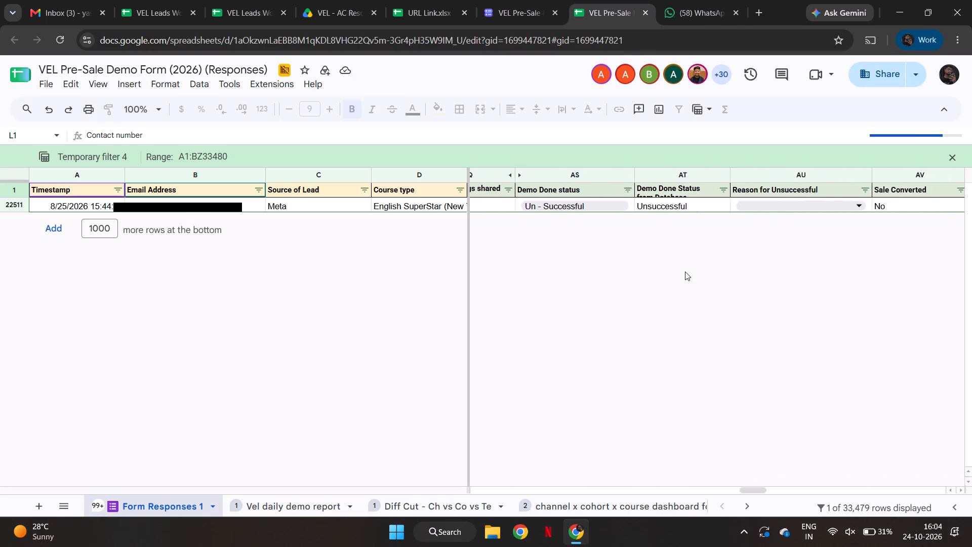
{"action": "scroll", "coordinate": [685, 271], "scroll_direction": "right", "scroll_amount": 1}
{"action": "scroll", "coordinate": [685, 271], "scroll_direction": "left", "scroll_amount": 2}
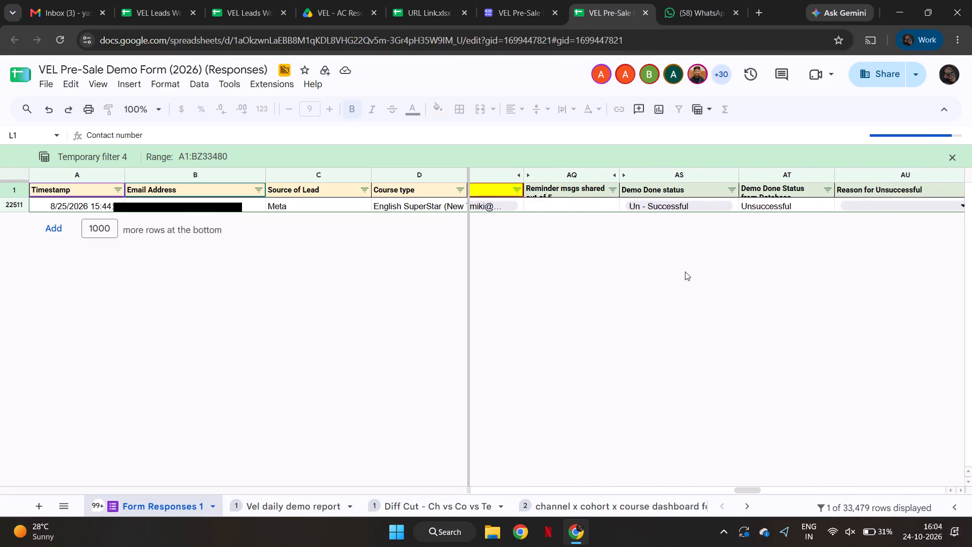
{"action": "scroll", "coordinate": [685, 271], "scroll_direction": "left", "scroll_amount": 7}
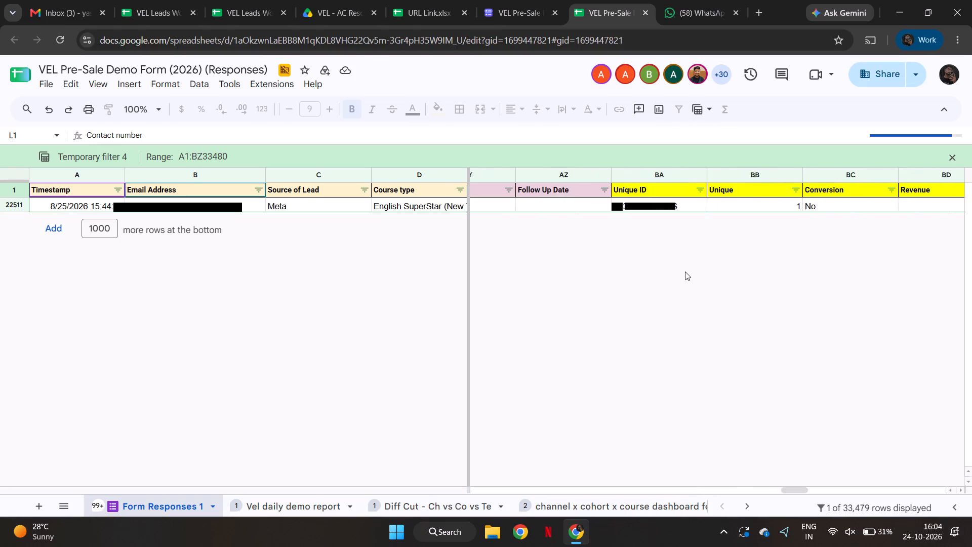
{"action": "scroll", "coordinate": [685, 271], "scroll_direction": "left", "scroll_amount": 8}
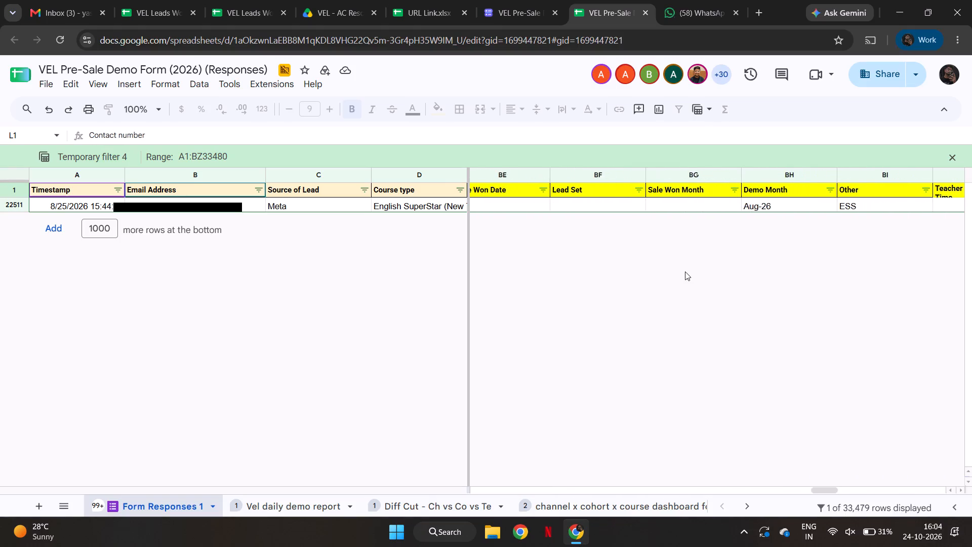
{"action": "scroll", "coordinate": [685, 271], "scroll_direction": "left", "scroll_amount": 6}
{"action": "scroll", "coordinate": [685, 271], "scroll_direction": "right", "scroll_amount": 8}
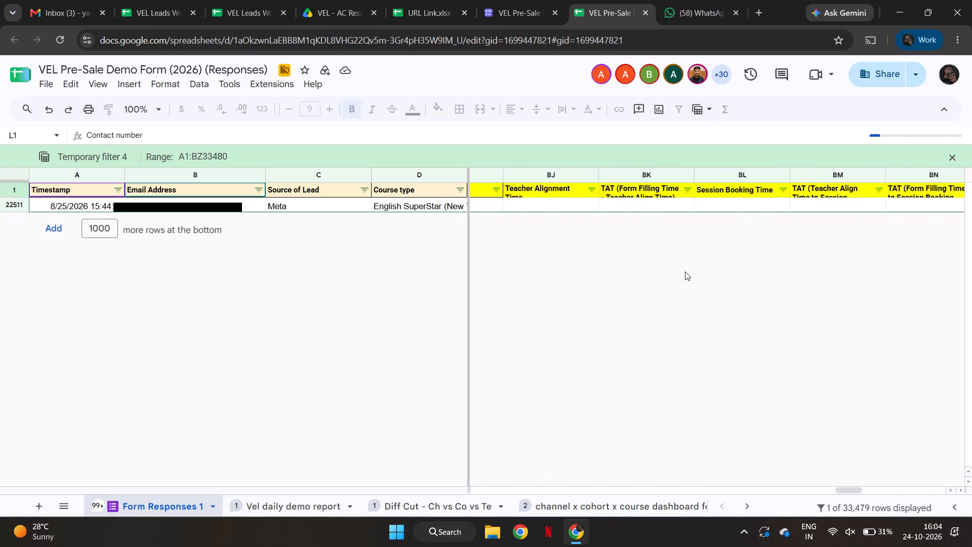
{"action": "scroll", "coordinate": [685, 271], "scroll_direction": "right", "scroll_amount": 16}
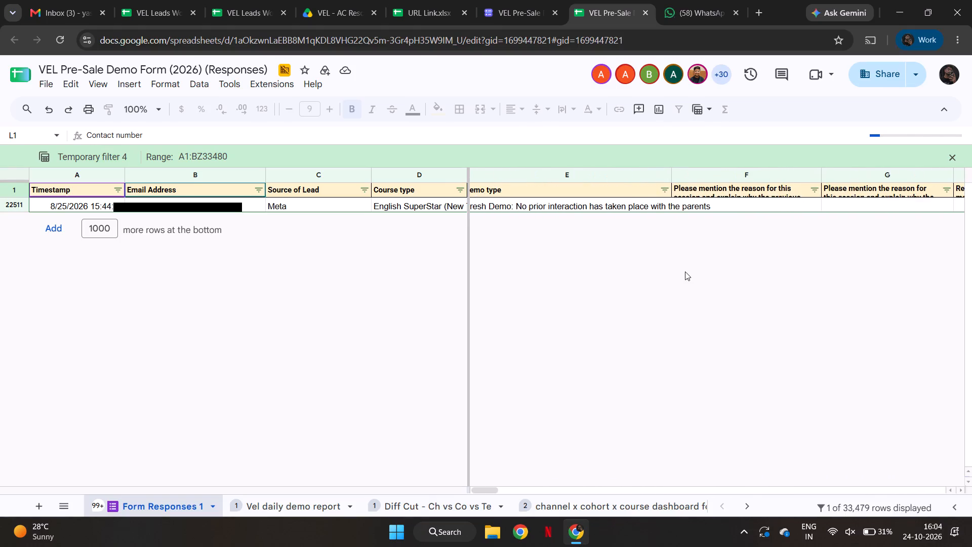
{"action": "scroll", "coordinate": [685, 271], "scroll_direction": "left", "scroll_amount": 6}
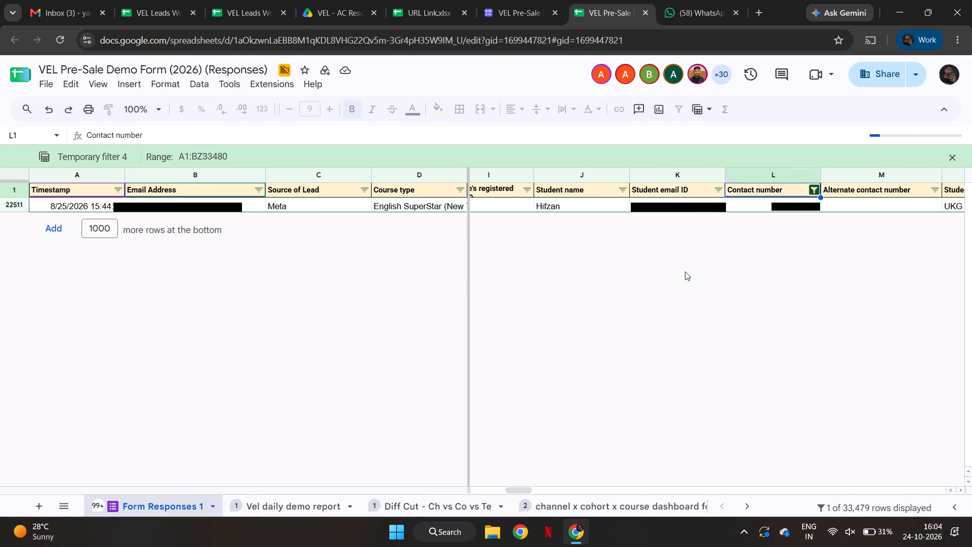
{"action": "scroll", "coordinate": [685, 271], "scroll_direction": "left", "scroll_amount": 1}
{"action": "scroll", "coordinate": [652, 258], "scroll_direction": "right", "scroll_amount": 1}
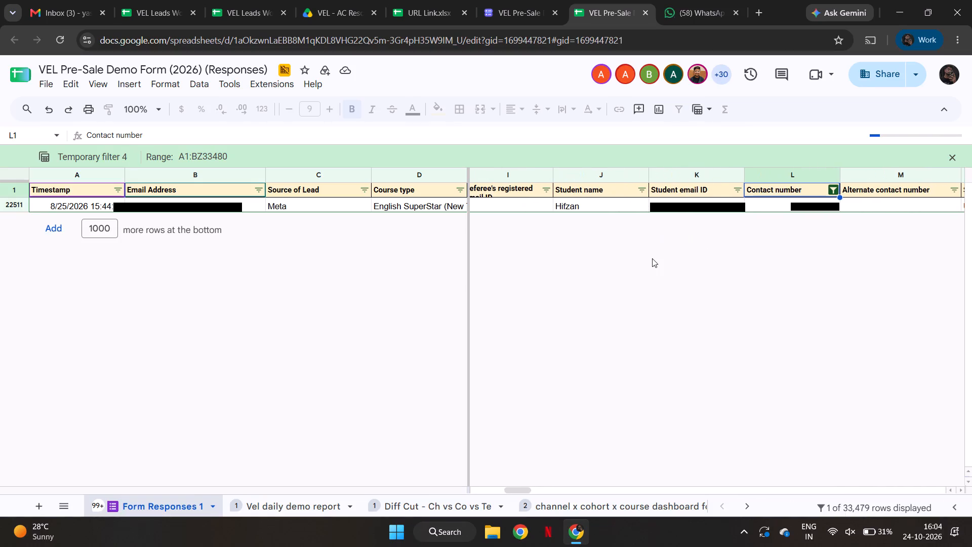
Set the reschedule reason to Parents not Available and continue to the Student Details section.
{"action": "left_click", "coordinate": [524, 2]}
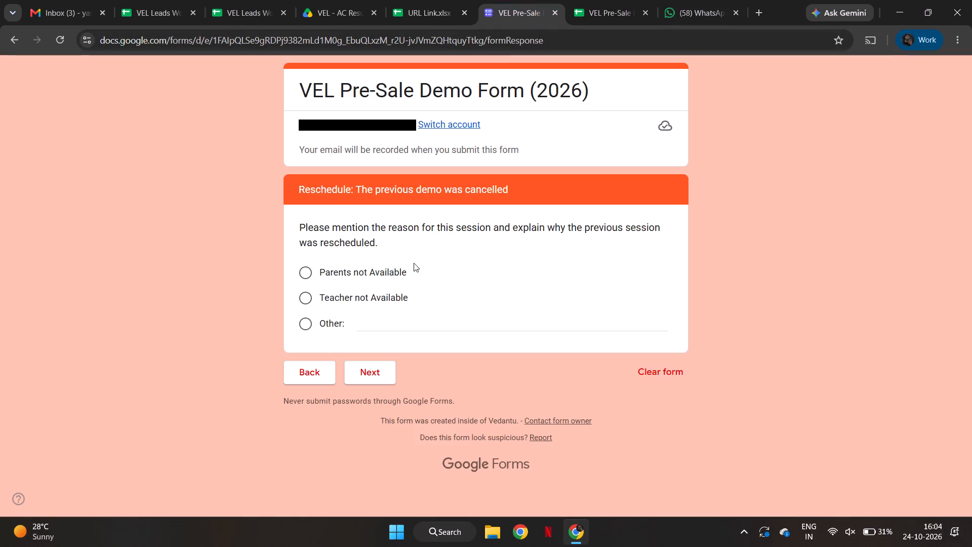
{"action": "left_click", "coordinate": [306, 276]}
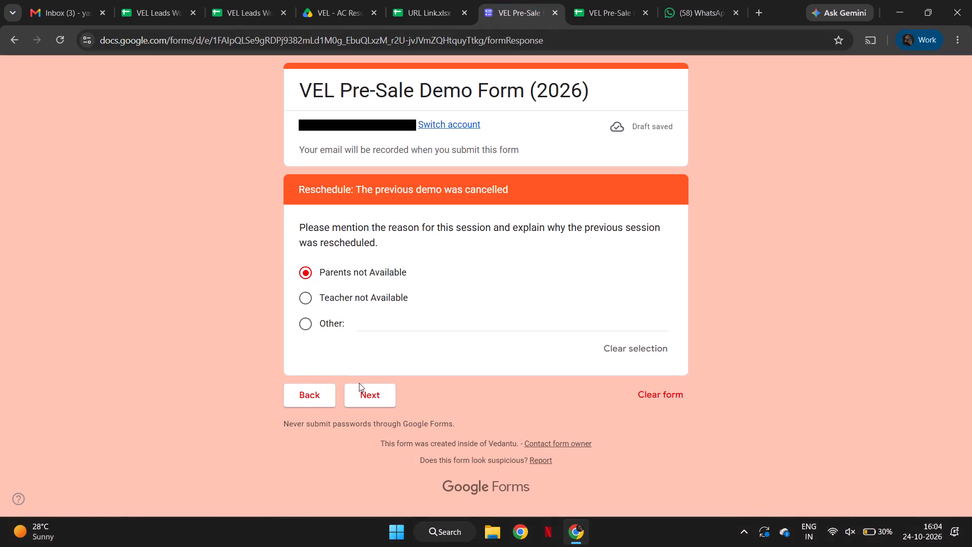
{"action": "left_click", "coordinate": [365, 390]}
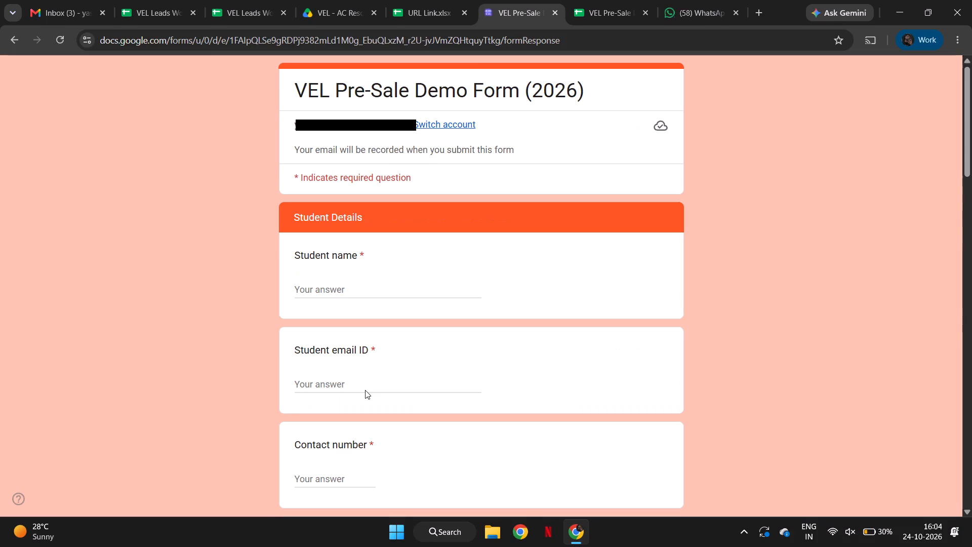
Copy the student's name from the lead's earlier response into the form's Student name field.
{"action": "left_click", "coordinate": [588, 12]}
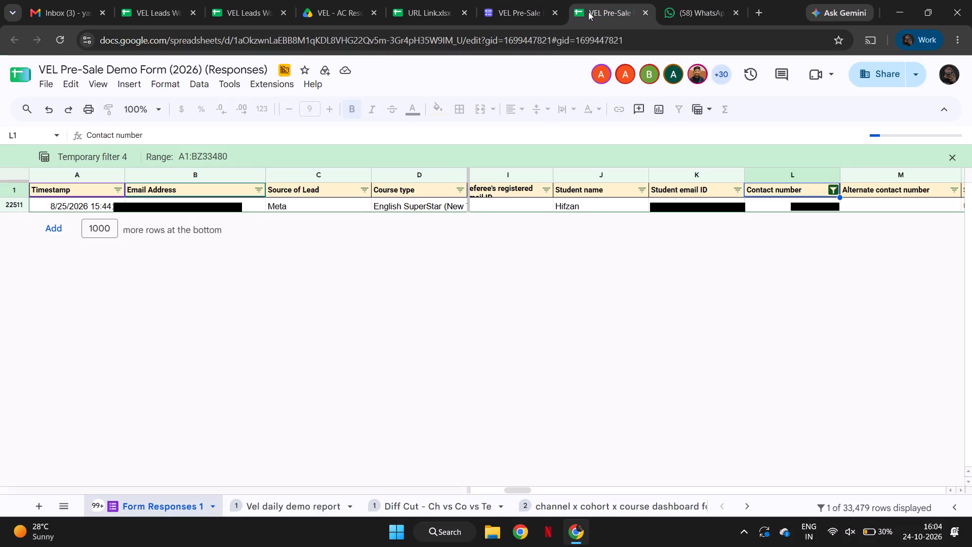
{"action": "left_click", "coordinate": [606, 202]}
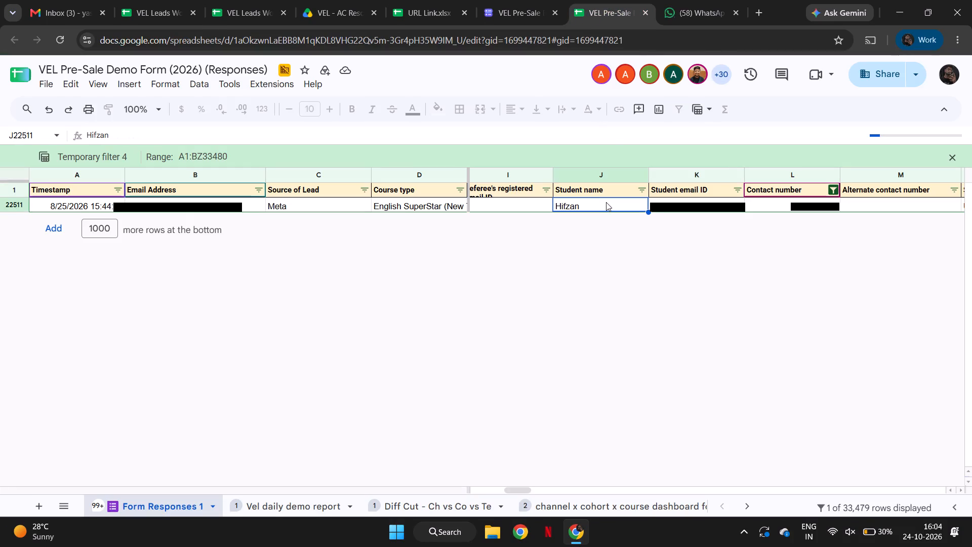
{"action": "key", "text": "ctrl+c"}
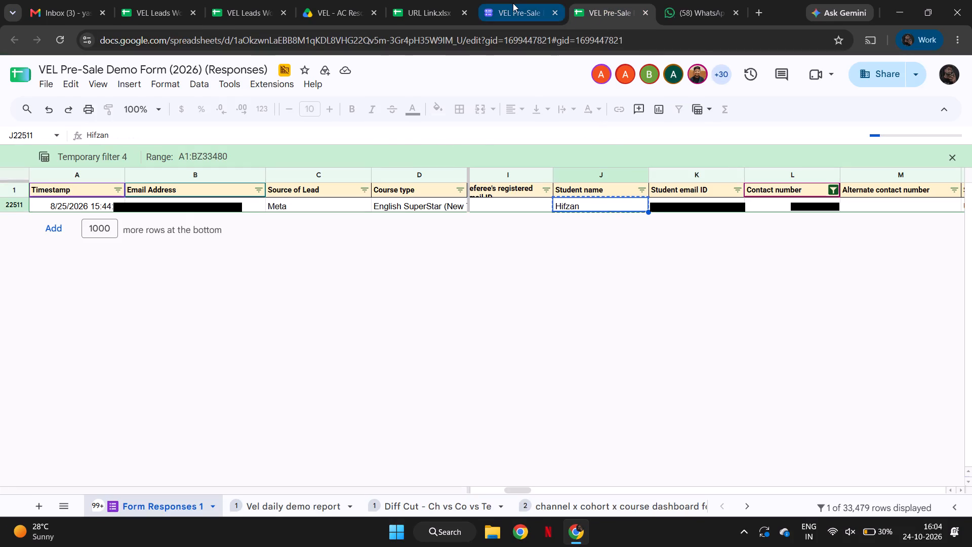
{"action": "left_click", "coordinate": [513, 3]}
{"action": "left_click", "coordinate": [357, 285]}
{"action": "key", "text": "ctrl+v"}
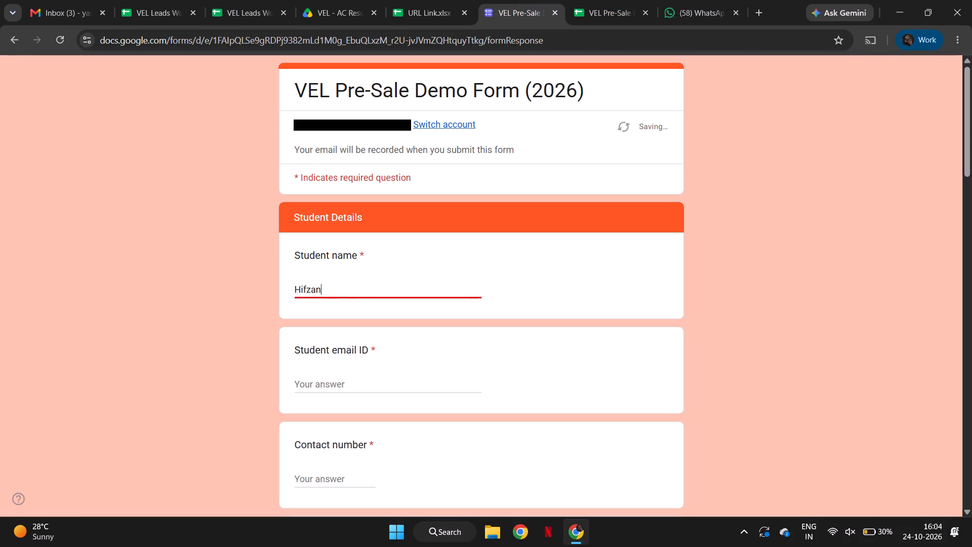
Copy the student's email from the lead's earlier response into the form's Student email ID field.
{"action": "left_click", "coordinate": [611, 5]}
{"action": "left_click", "coordinate": [688, 207]}
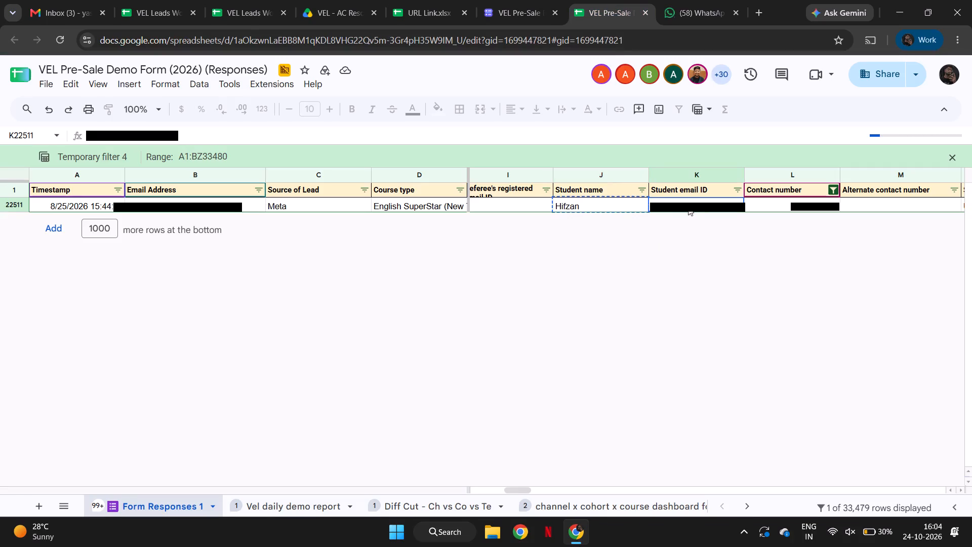
{"action": "key", "text": "ctrl+c"}
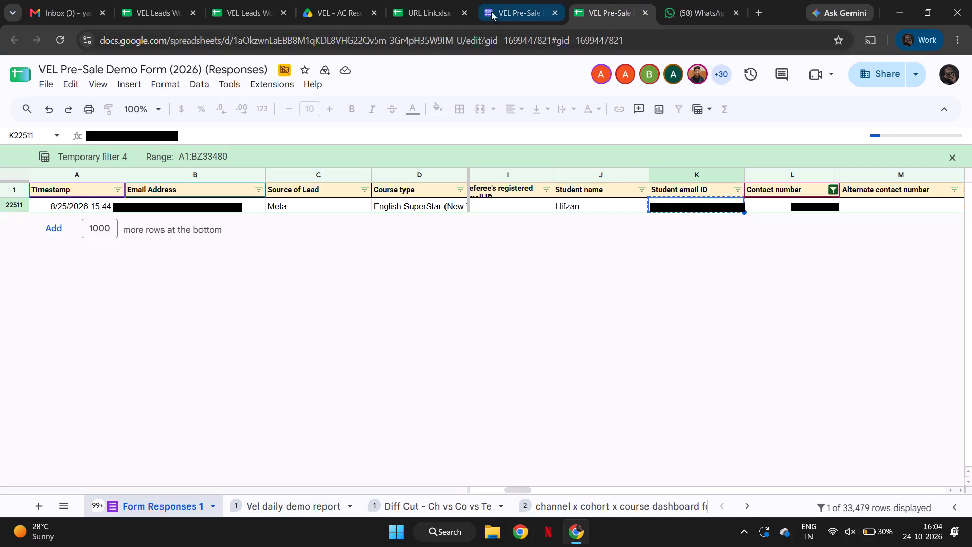
{"action": "left_click_drag", "start_coordinate": [504, 9], "coordinate": [360, 309]}
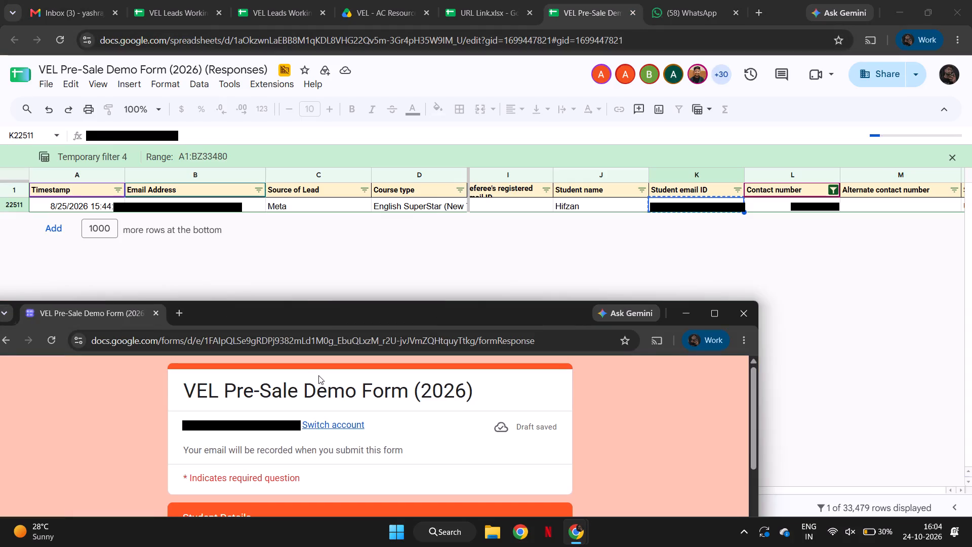
{"action": "left_click_drag", "start_coordinate": [116, 311], "coordinate": [307, 206]}
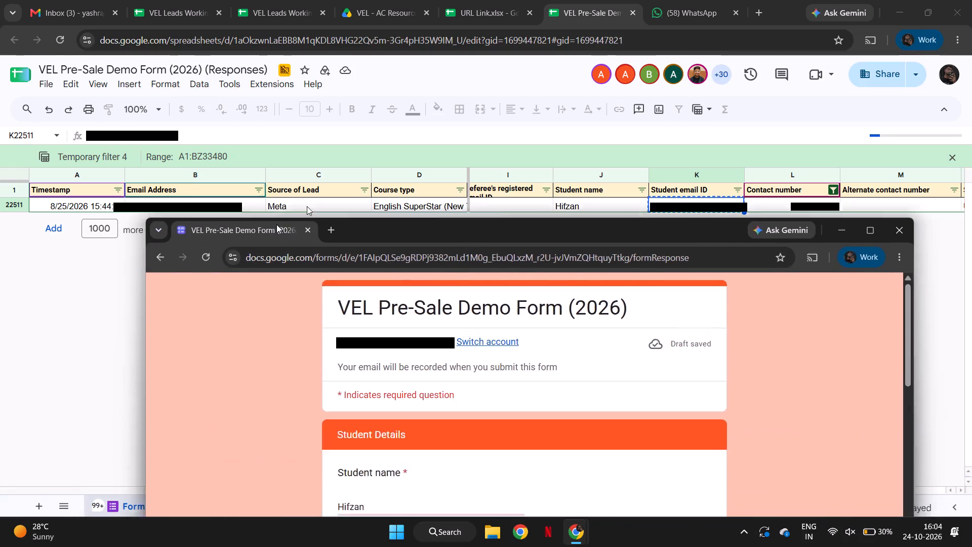
{"action": "left_click_drag", "start_coordinate": [307, 206], "coordinate": [539, 21]}
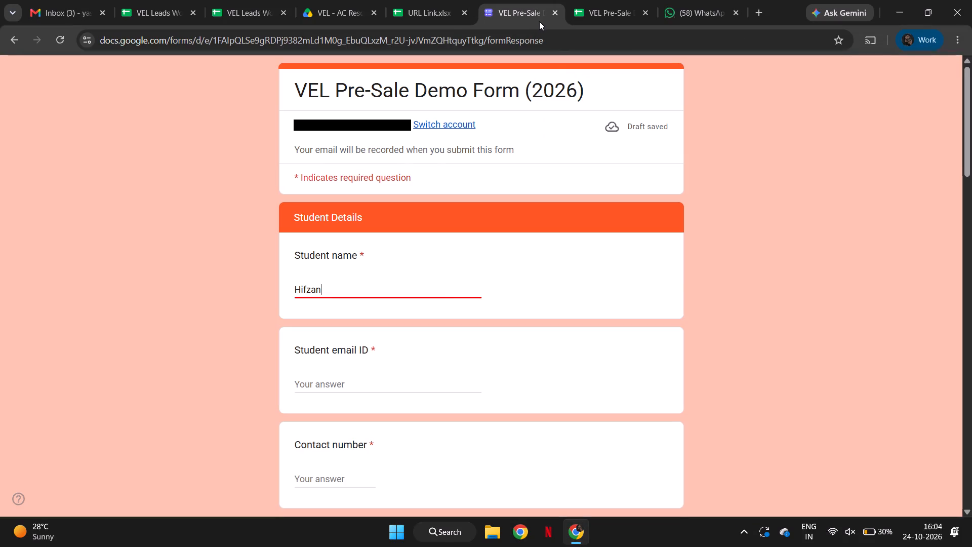
{"action": "left_click", "coordinate": [338, 382]}
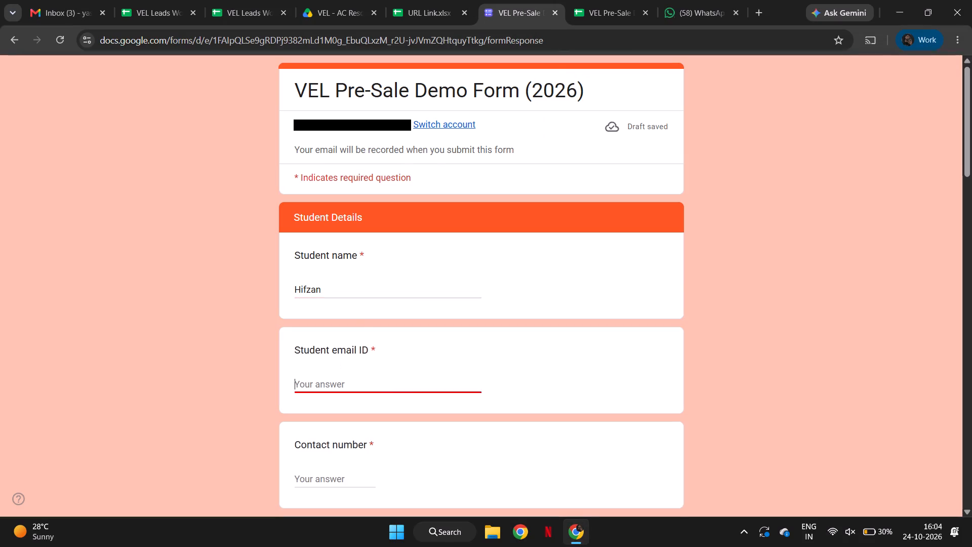
{"action": "key", "text": "ctrl+v"}
Copy the contact number from the lead's earlier response into the form's Contact number field.
{"action": "left_click", "coordinate": [616, 0]}
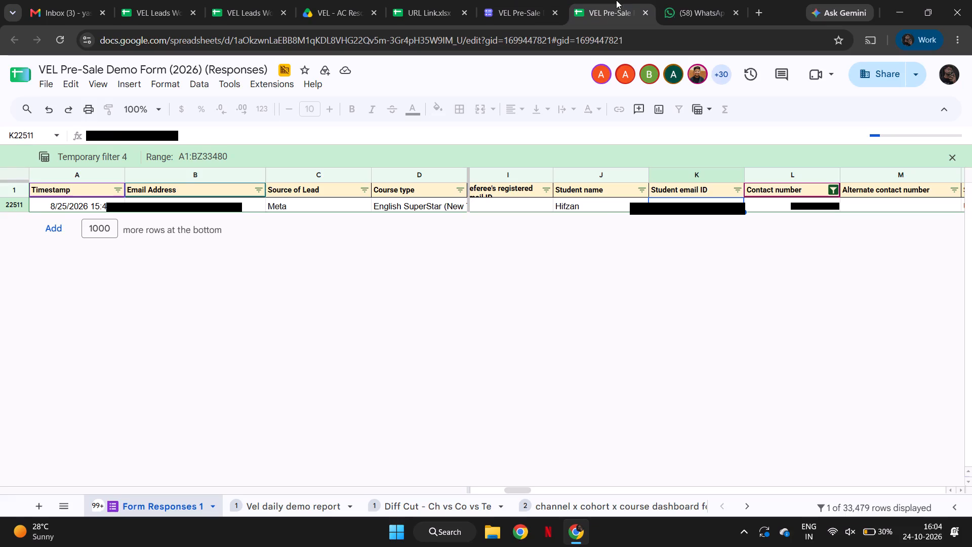
{"action": "scroll", "coordinate": [642, 266], "scroll_direction": "left", "scroll_amount": 4}
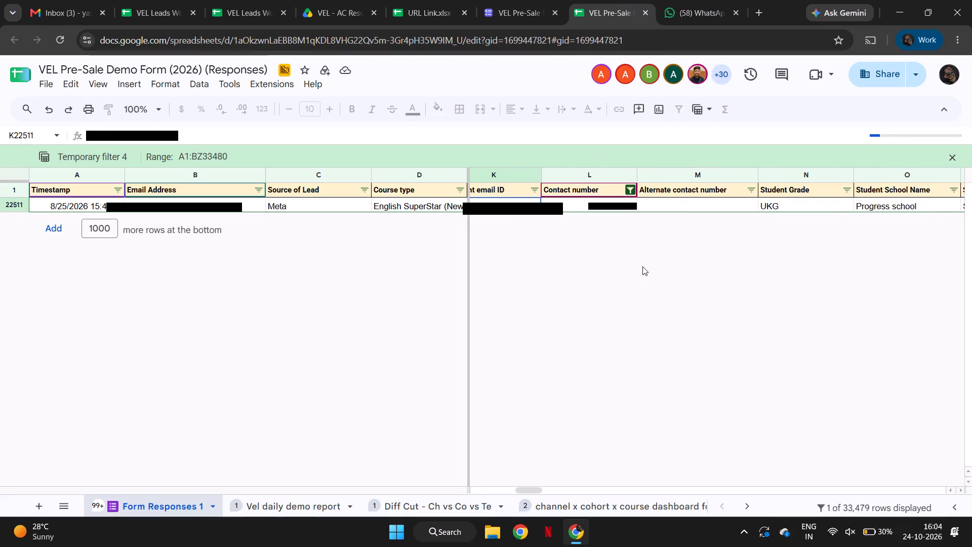
{"action": "left_click", "coordinate": [523, 1]}
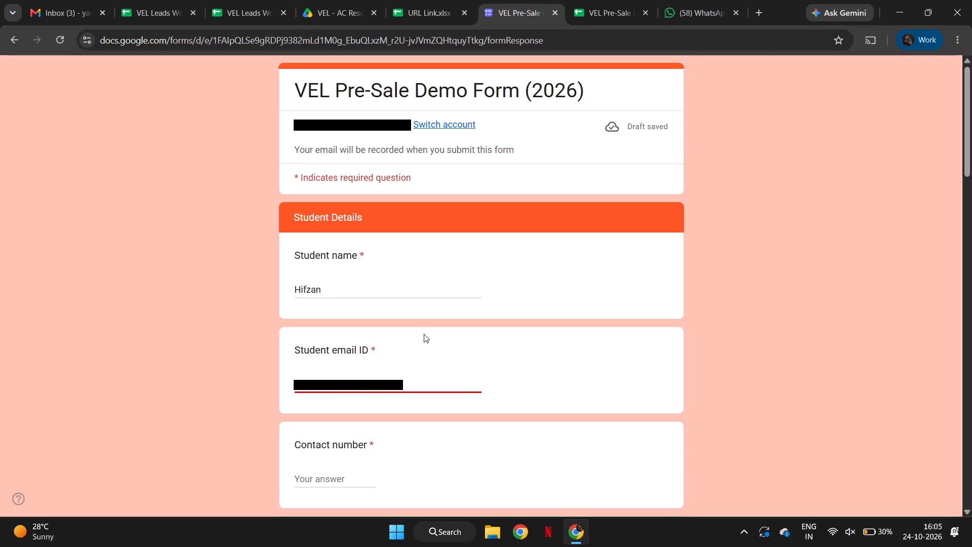
{"action": "scroll", "coordinate": [407, 381], "scroll_direction": "down", "scroll_amount": 2}
{"action": "left_click", "coordinate": [344, 343]}
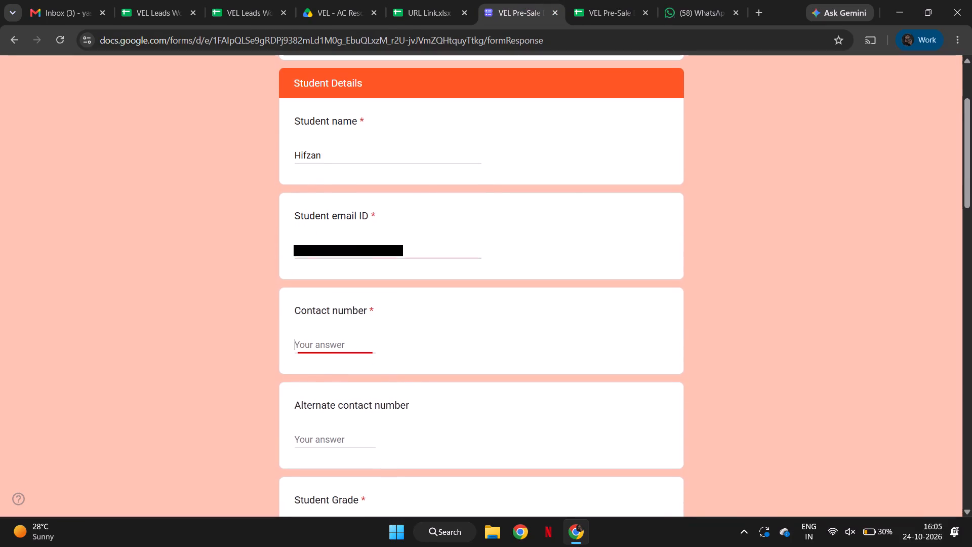
{"action": "left_click", "coordinate": [587, 7]}
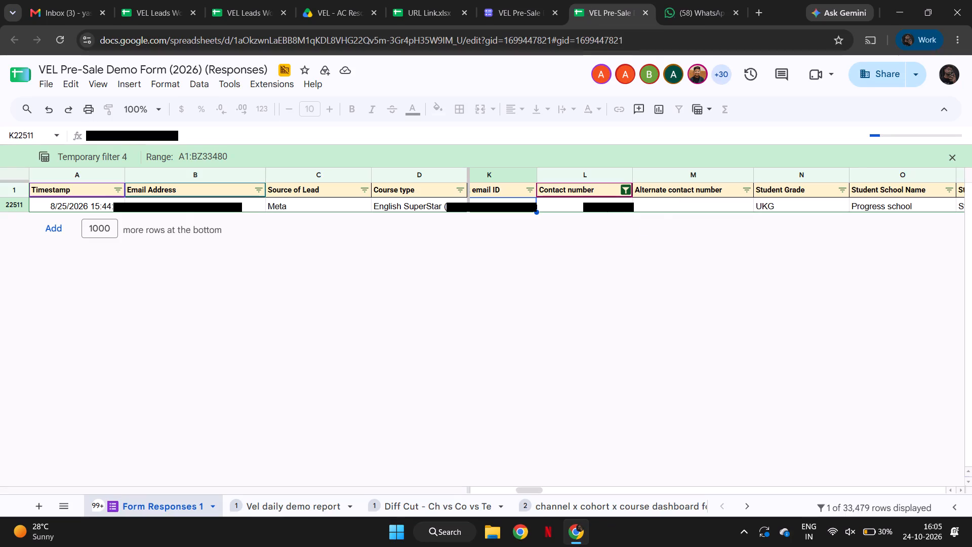
{"action": "left_click", "coordinate": [601, 204]}
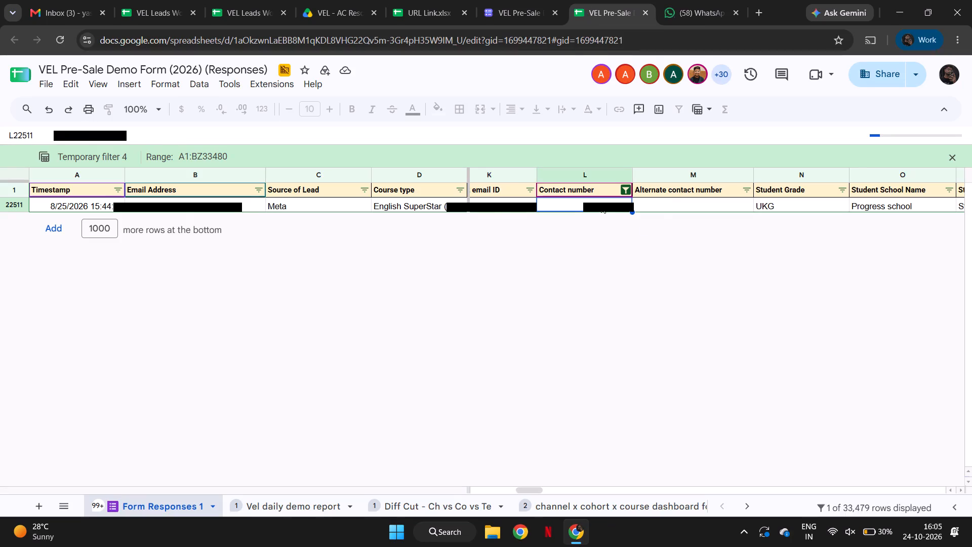
{"action": "key", "text": "ctrl+c"}
{"action": "left_click", "coordinate": [505, 4]}
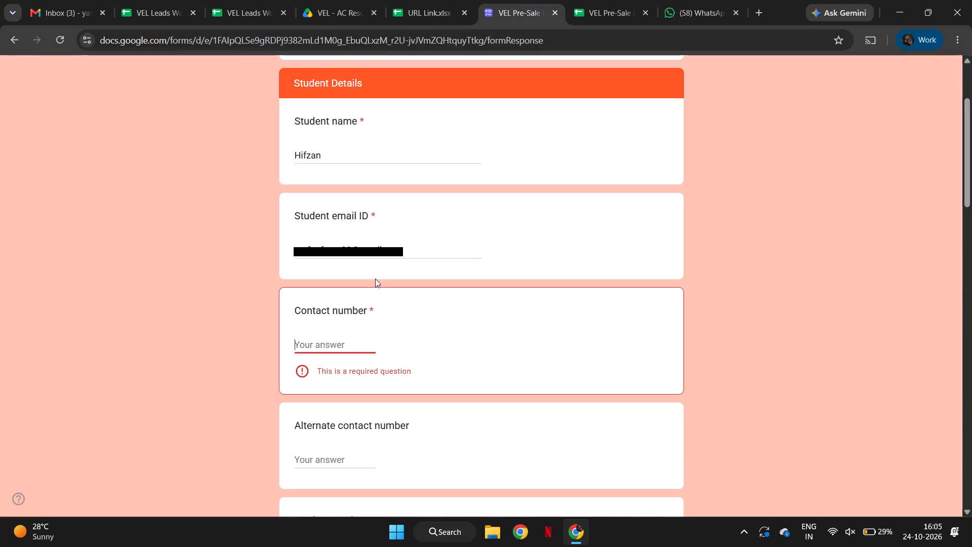
{"action": "left_click", "coordinate": [326, 343]}
{"action": "key", "text": "ctrl+v"}
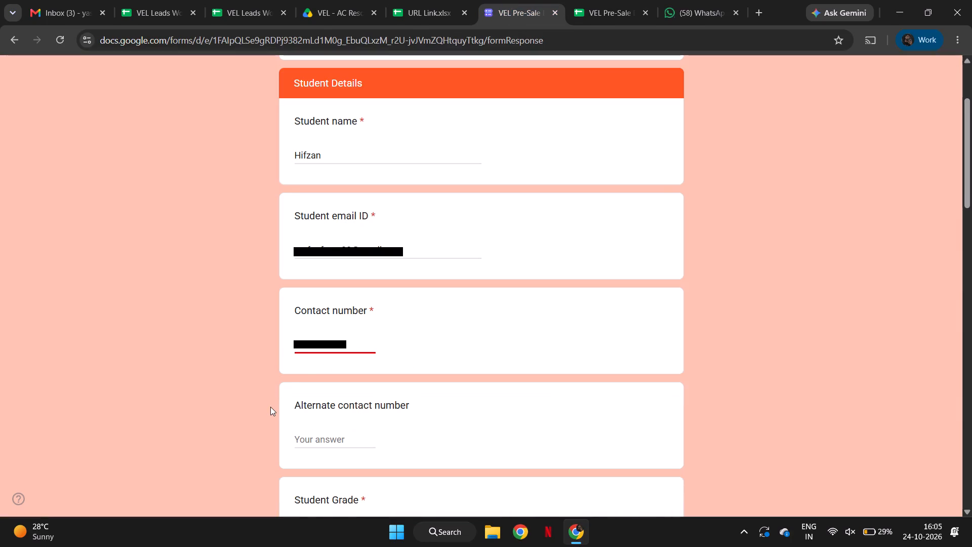
Look up the student's grade in the earlier response and set Student Grade to UKG in the form.
{"action": "scroll", "coordinate": [270, 407], "scroll_direction": "down", "scroll_amount": 3}
{"action": "left_click", "coordinate": [602, 0]}
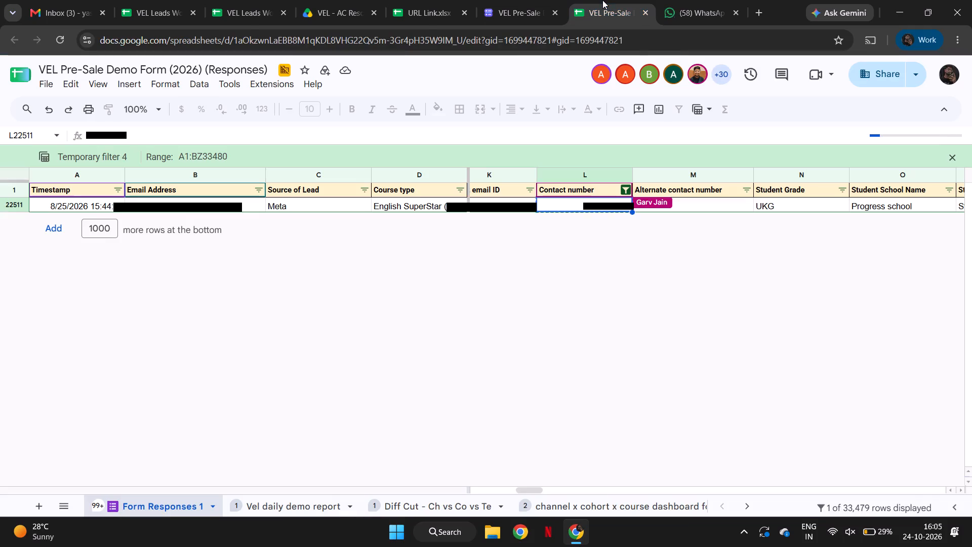
{"action": "scroll", "coordinate": [619, 262], "scroll_direction": "left", "scroll_amount": 2}
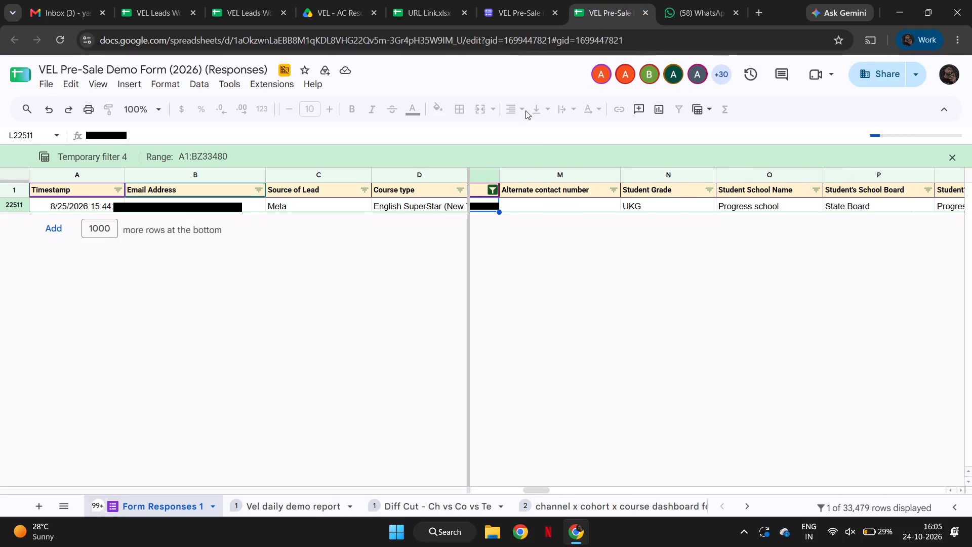
{"action": "left_click", "coordinate": [512, 6]}
{"action": "left_click", "coordinate": [365, 352]}
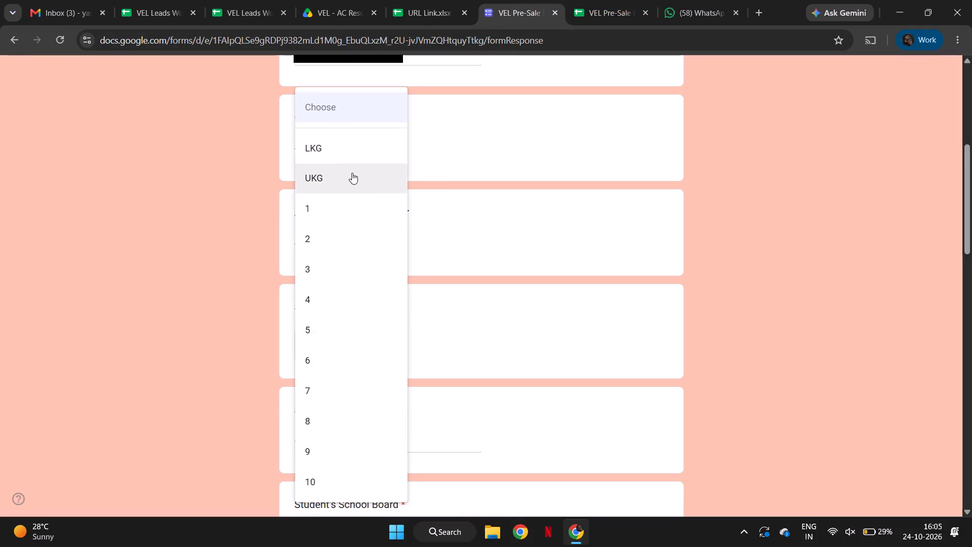
{"action": "left_click", "coordinate": [352, 173]}
{"action": "scroll", "coordinate": [283, 349], "scroll_direction": "down", "scroll_amount": 2}
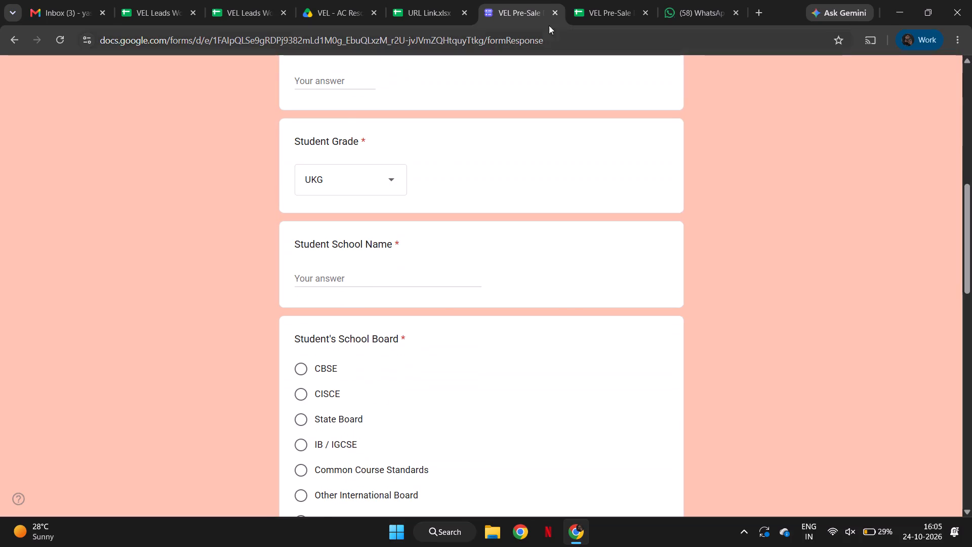
Copy the school name, Progress school, from the lead's earlier response into the form's Student School Name field.
{"action": "left_click", "coordinate": [583, 0]}
{"action": "scroll", "coordinate": [685, 305], "scroll_direction": "left", "scroll_amount": 2}
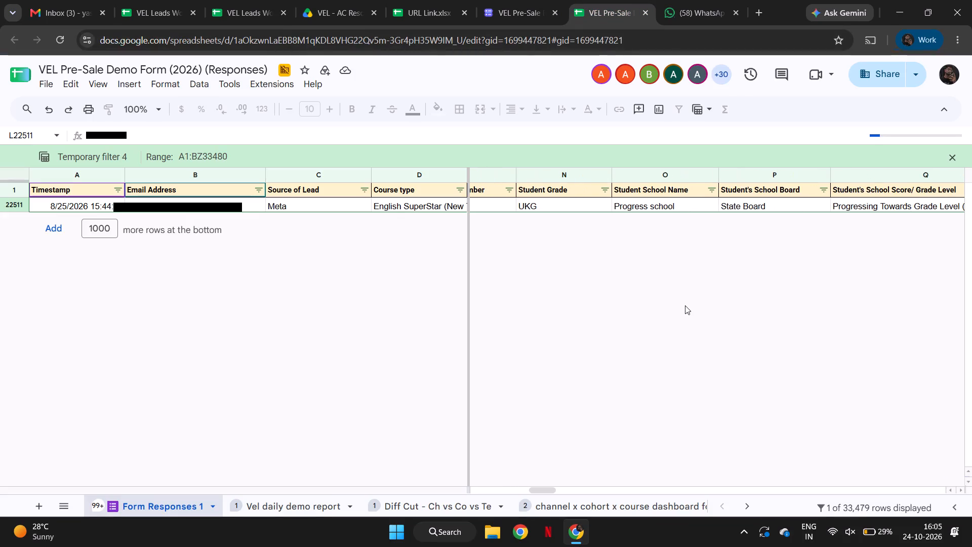
{"action": "left_click", "coordinate": [644, 207]}
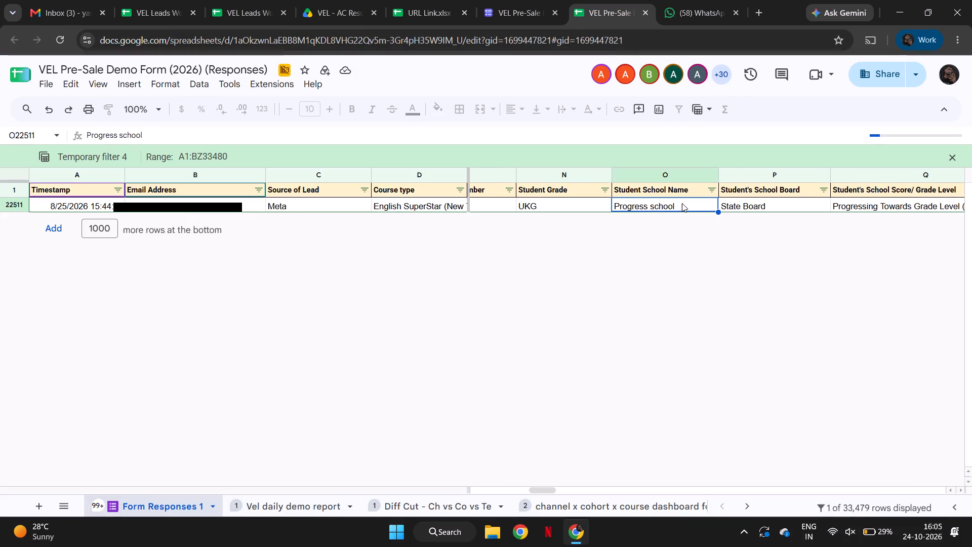
{"action": "key", "text": "ctrl+c"}
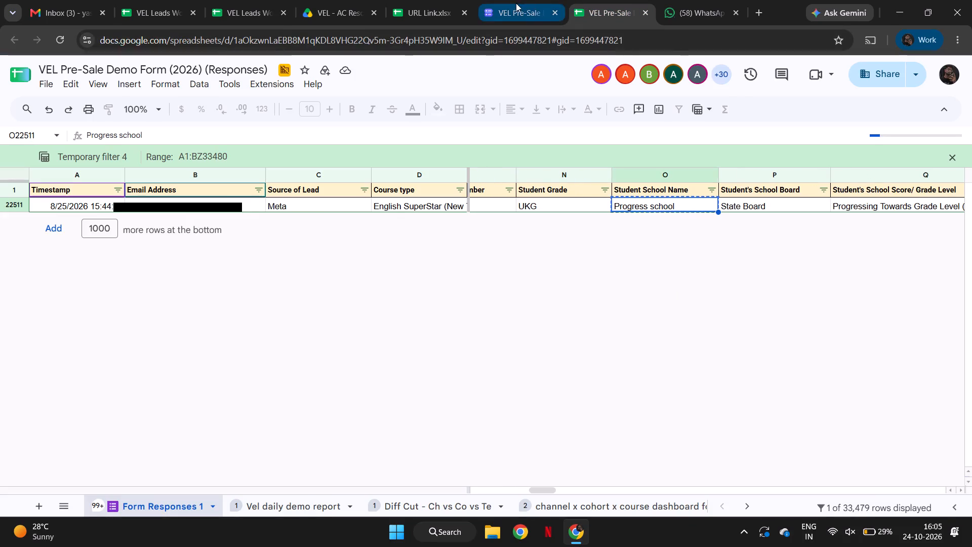
{"action": "left_click", "coordinate": [515, 4]}
{"action": "left_click", "coordinate": [364, 281]}
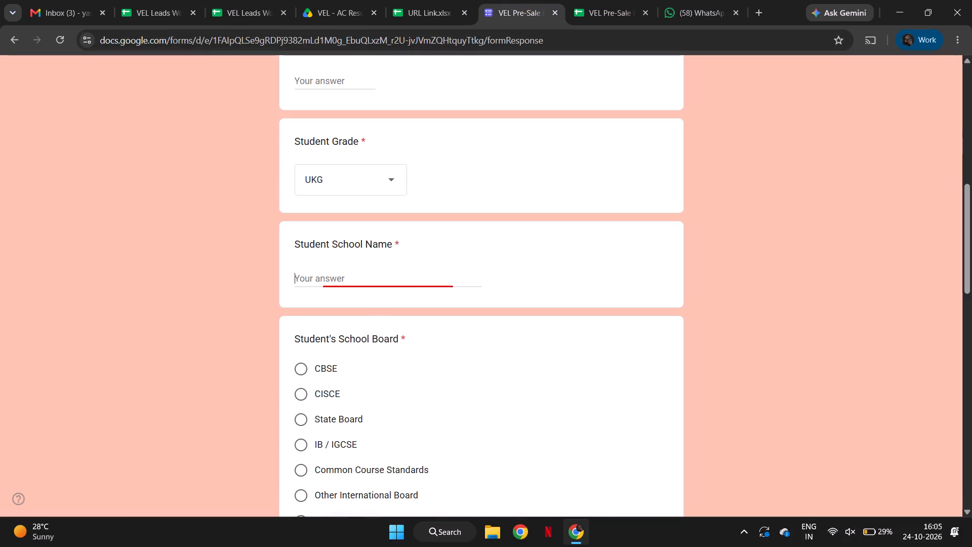
{"action": "key", "text": "ctrl+v"}
Look up the school board in the earlier response and set Student's School Board to State Board in the form.
{"action": "left_click", "coordinate": [594, 0]}
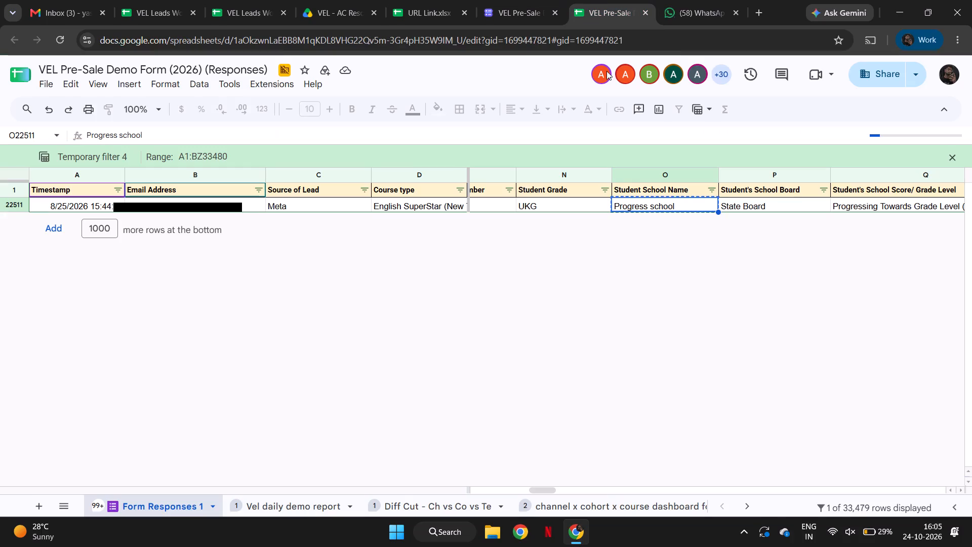
{"action": "scroll", "coordinate": [686, 274], "scroll_direction": "left", "scroll_amount": 2}
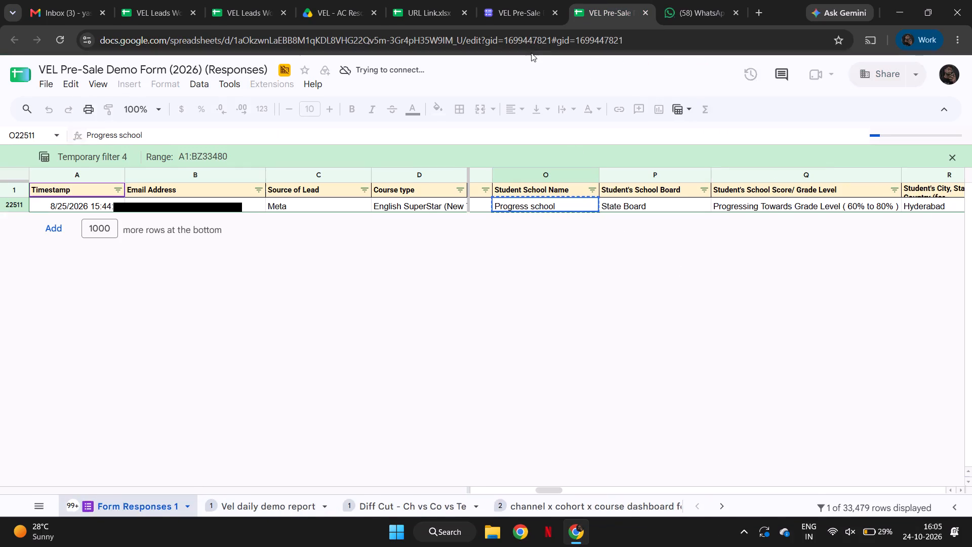
{"action": "left_click", "coordinate": [509, 6]}
{"action": "scroll", "coordinate": [312, 412], "scroll_direction": "down", "scroll_amount": 2}
{"action": "left_click", "coordinate": [304, 305]}
Check the score in the earlier response and set Student's School Score/Grade Level to Progressing Towards Grade Level (60% to 80%).
{"action": "scroll", "coordinate": [263, 380], "scroll_direction": "down", "scroll_amount": 3}
{"action": "left_click", "coordinate": [618, 6]}
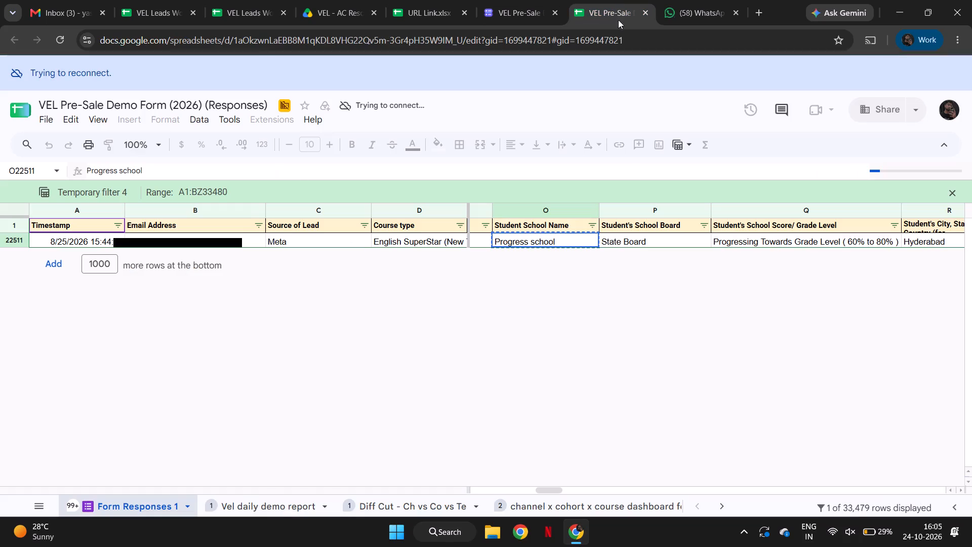
{"action": "scroll", "coordinate": [661, 303], "scroll_direction": "left", "scroll_amount": 1}
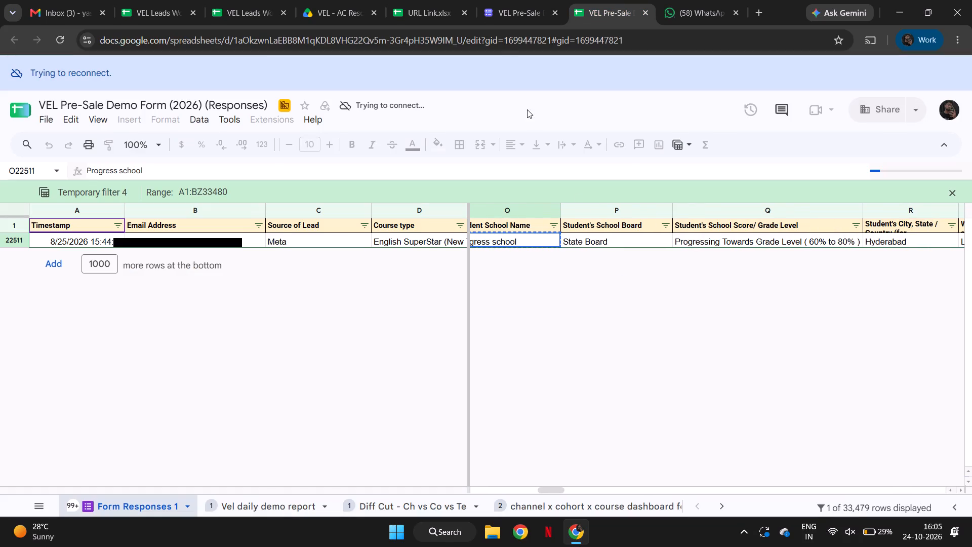
{"action": "left_click", "coordinate": [513, 1]}
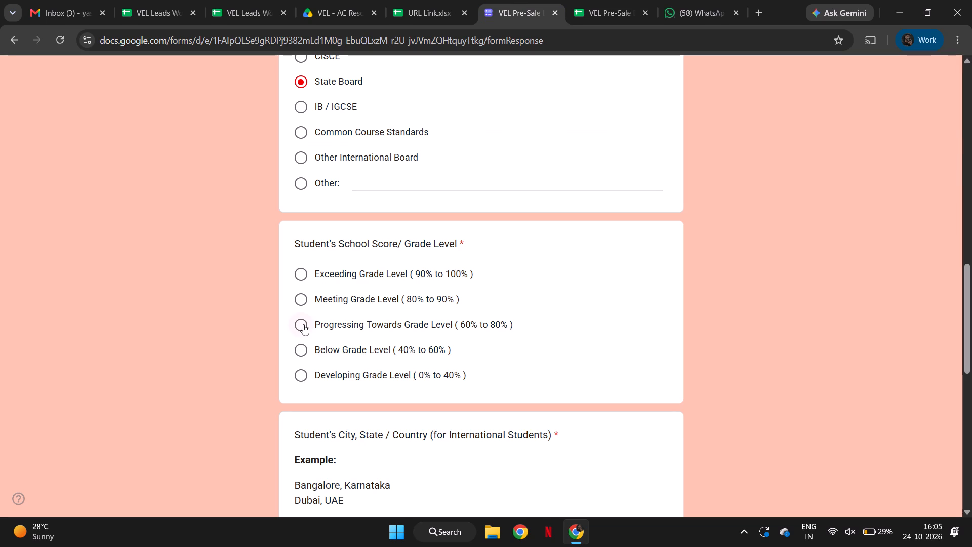
{"action": "left_click", "coordinate": [303, 324]}
Copy the city, Hyderabad, from the lead's earlier response into the form's Student's City, State / Country field.
{"action": "scroll", "coordinate": [247, 356], "scroll_direction": "down", "scroll_amount": 2}
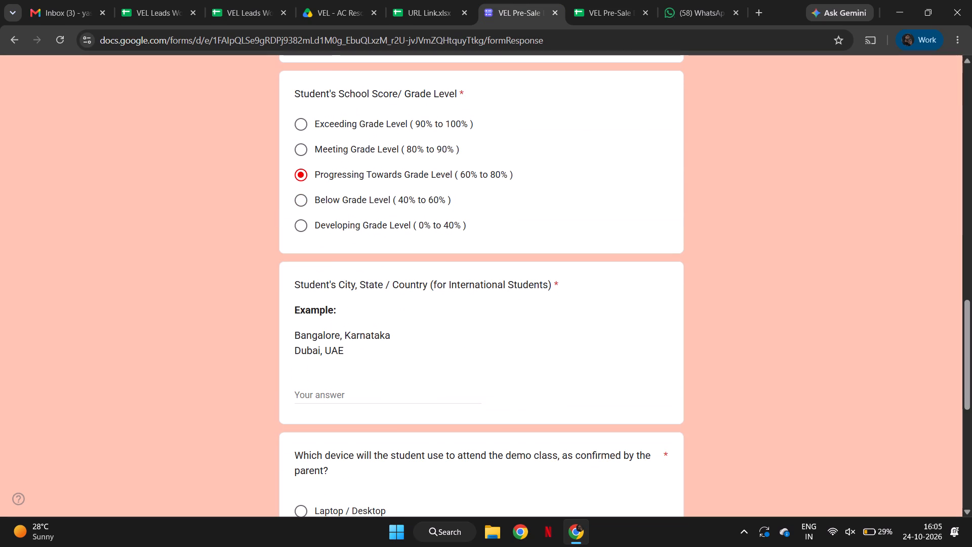
{"action": "left_click", "coordinate": [586, 0]}
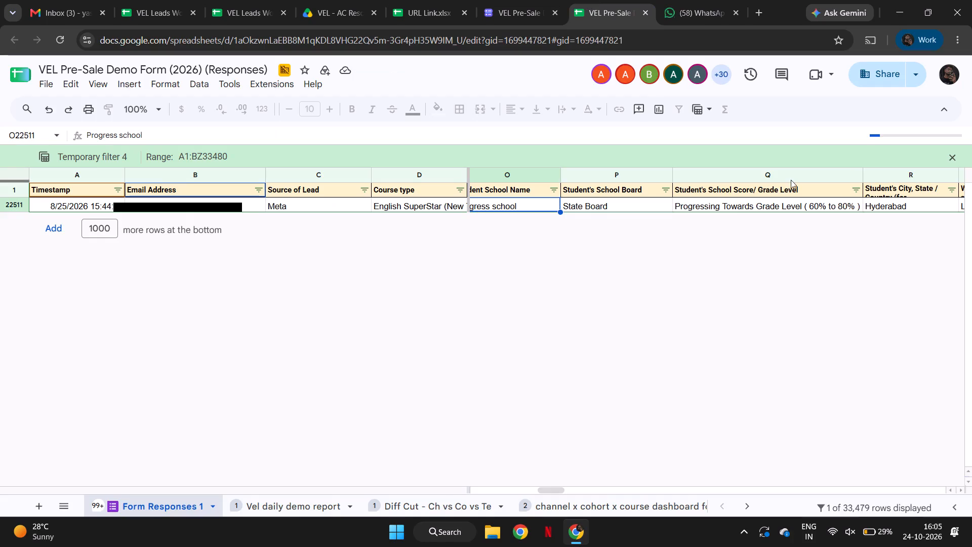
{"action": "left_click", "coordinate": [895, 206]}
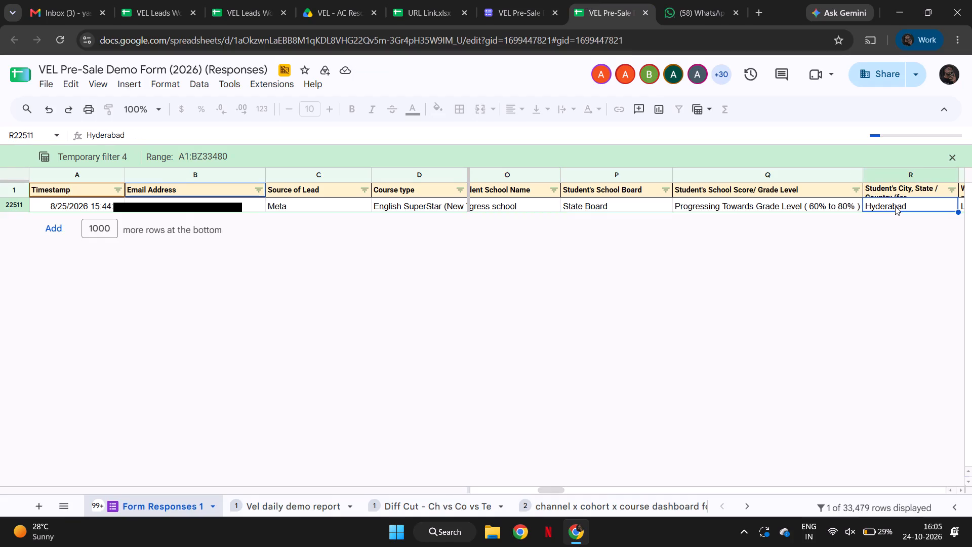
{"action": "key", "text": "ctrl+c"}
{"action": "left_click", "coordinate": [492, 0]}
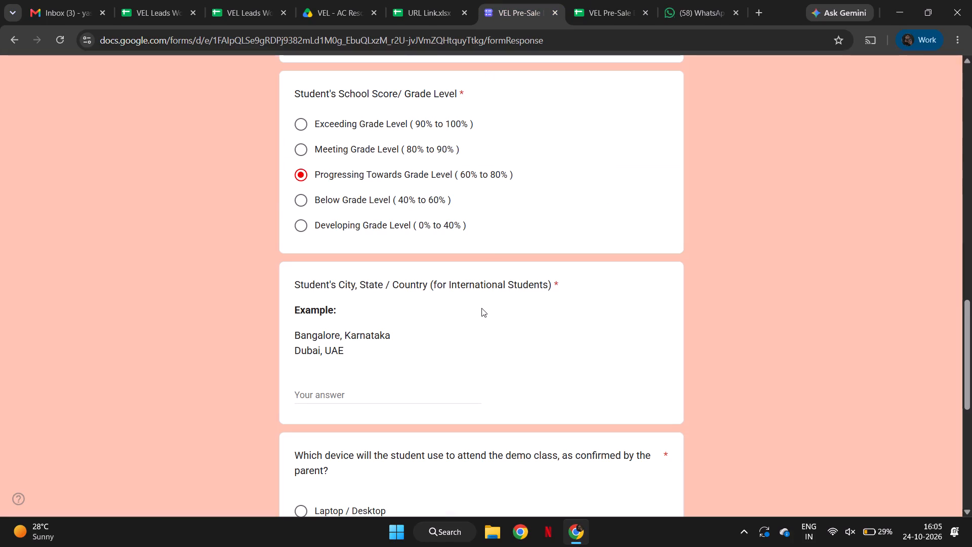
{"action": "left_click", "coordinate": [357, 390], "text": "ctrl"}
{"action": "key", "text": "ctrl+v"}
Look up the demo device in the earlier response and choose Laptop / Desktop for the form's device question.
{"action": "scroll", "coordinate": [357, 390], "scroll_direction": "down", "scroll_amount": 2}
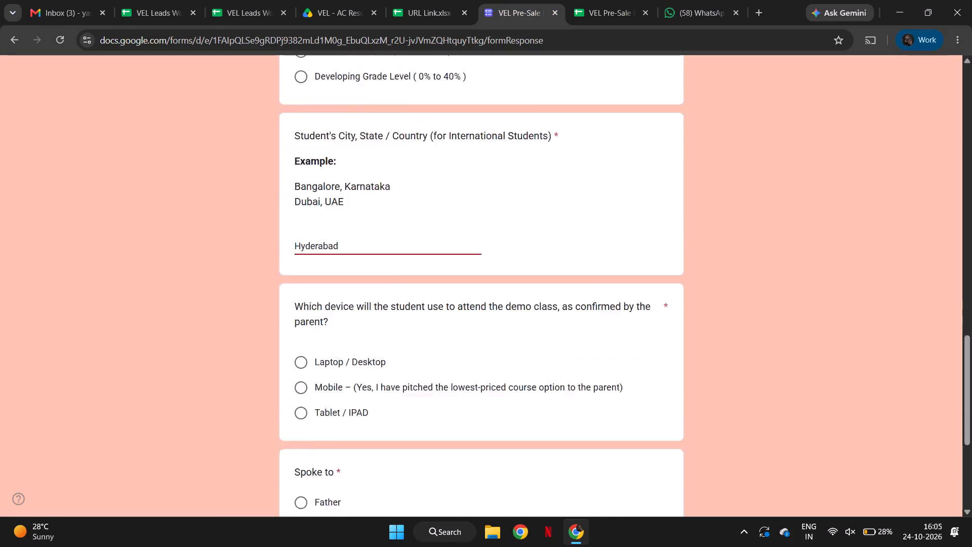
{"action": "scroll", "coordinate": [357, 390], "scroll_direction": "down", "scroll_amount": 2}
{"action": "left_click", "coordinate": [590, 0]}
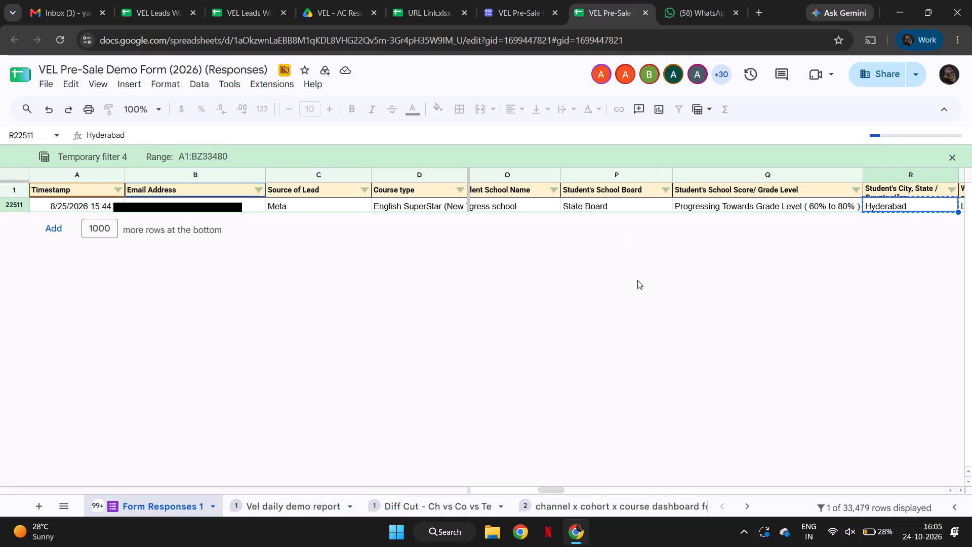
{"action": "scroll", "coordinate": [637, 280], "scroll_direction": "left", "scroll_amount": 5}
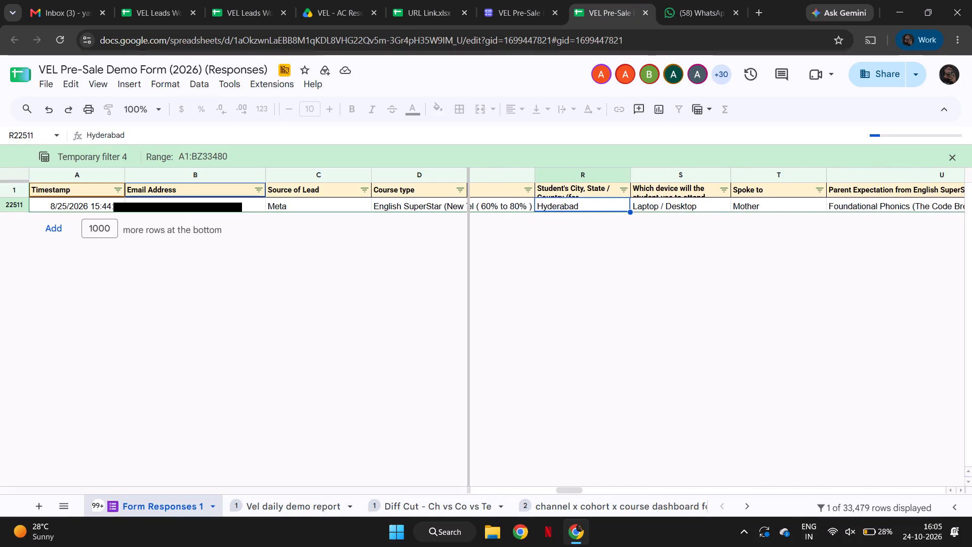
{"action": "left_click", "coordinate": [508, 0]}
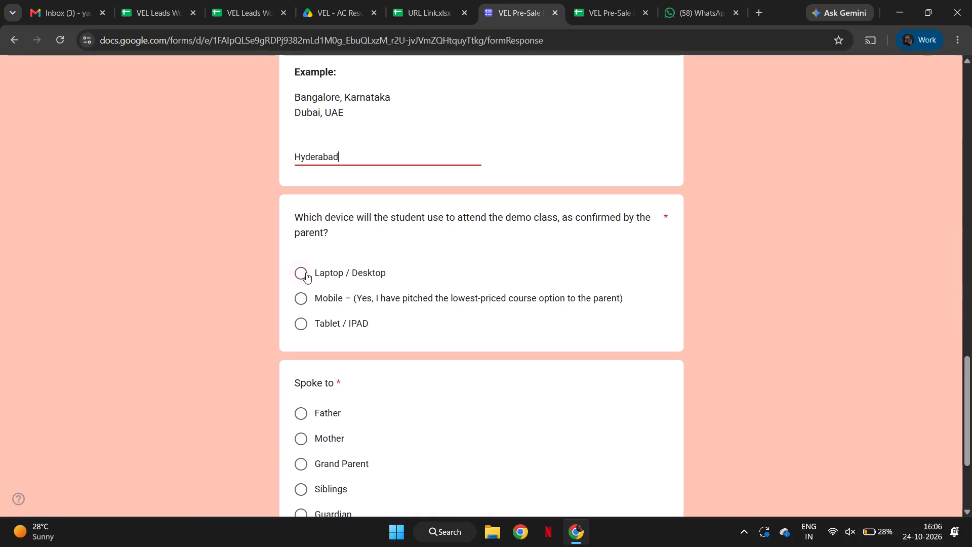
{"action": "left_click", "coordinate": [304, 272]}
Check who was spoken to in the earlier response, set Spoke to as Mother, and continue to the form's next section.
{"action": "left_click", "coordinate": [590, 3]}
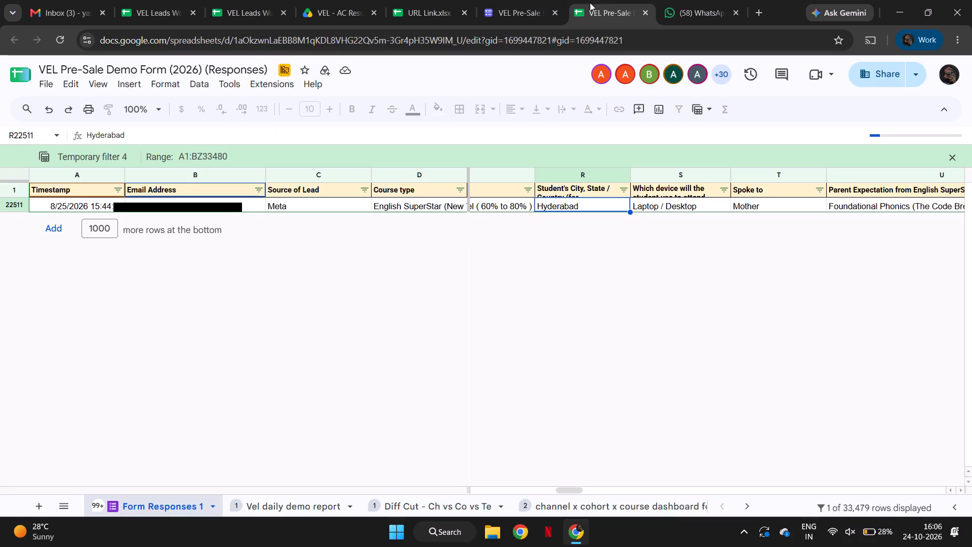
{"action": "scroll", "coordinate": [672, 264], "scroll_direction": "left", "scroll_amount": 2}
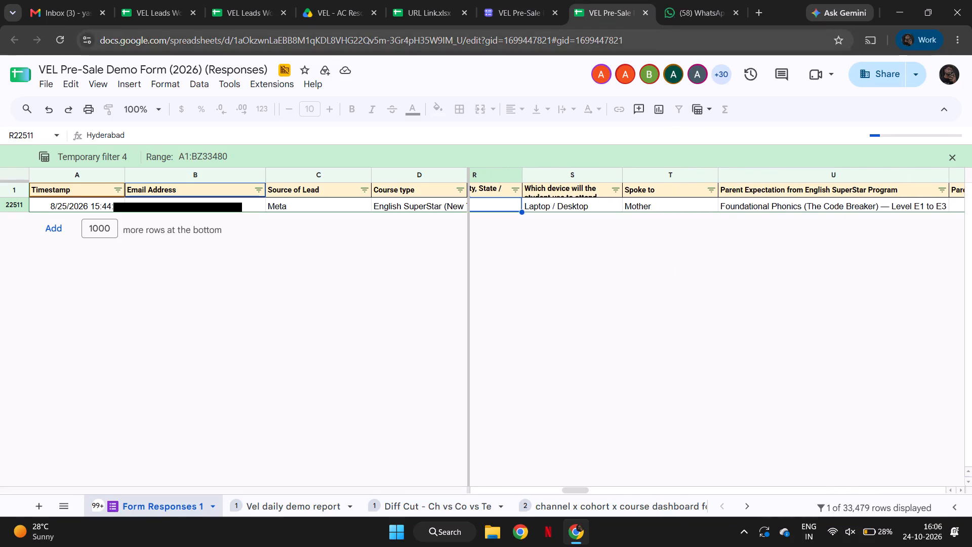
{"action": "left_click", "coordinate": [531, 20]}
{"action": "left_click", "coordinate": [304, 441]}
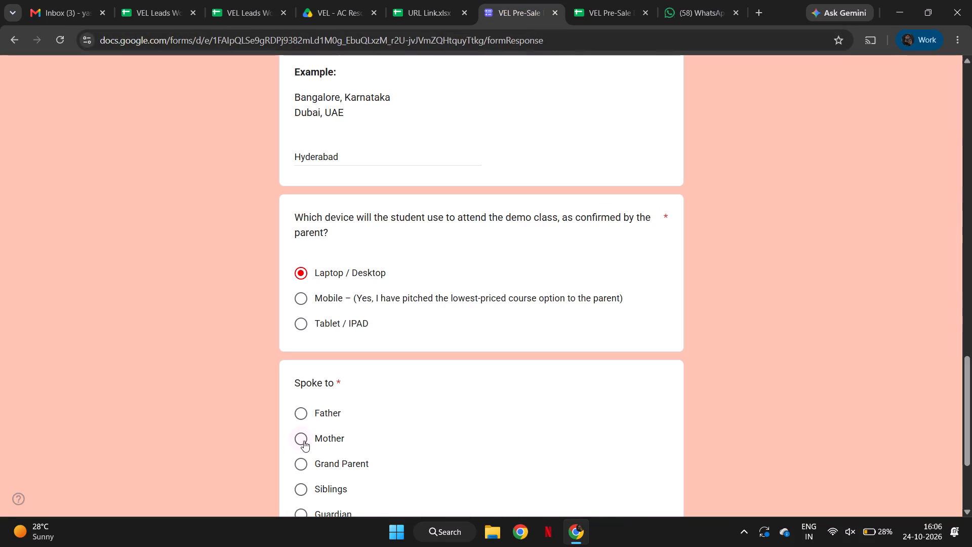
{"action": "scroll", "coordinate": [255, 443], "scroll_direction": "down", "scroll_amount": 3}
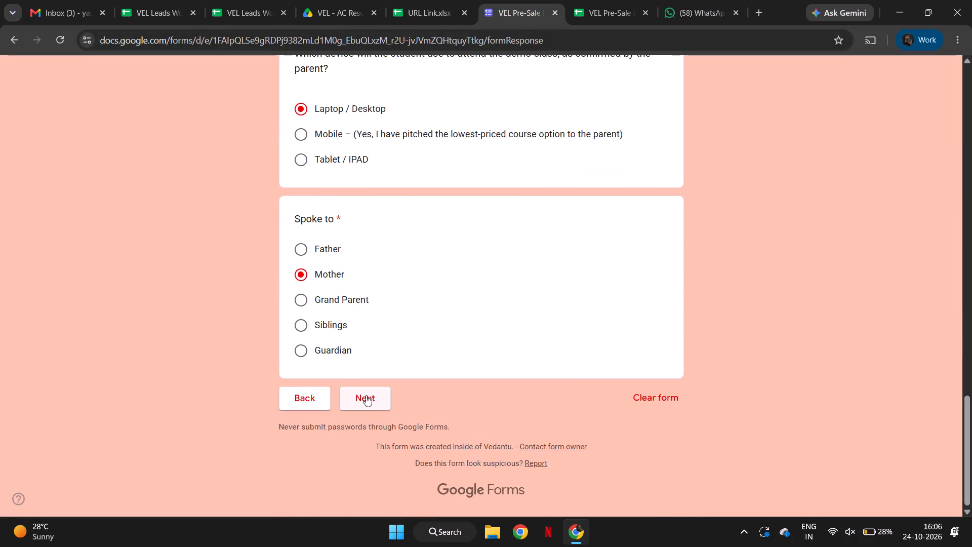
{"action": "left_click", "coordinate": [366, 395]}
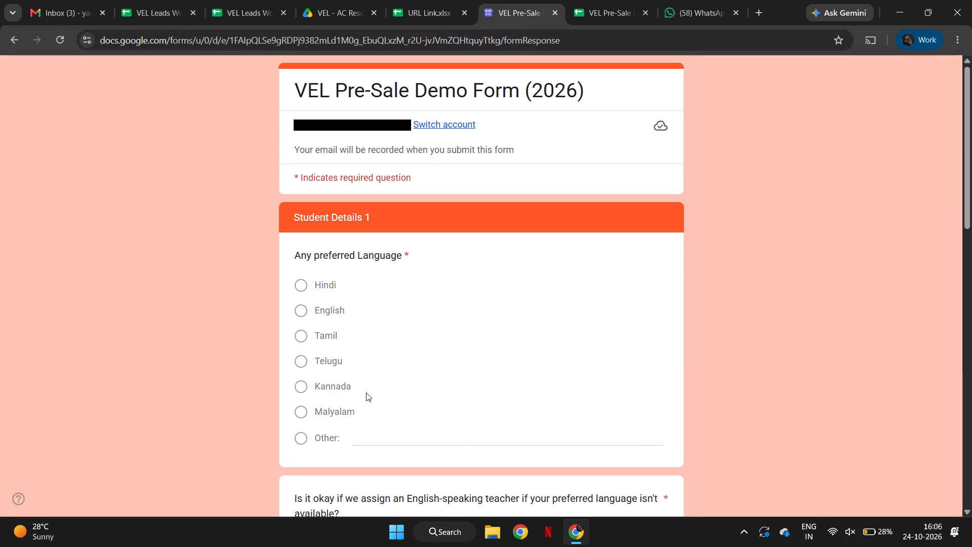
Look up the preferred language and the English-speaking teacher answer in the lead's earlier response.
{"action": "left_click", "coordinate": [594, 4]}
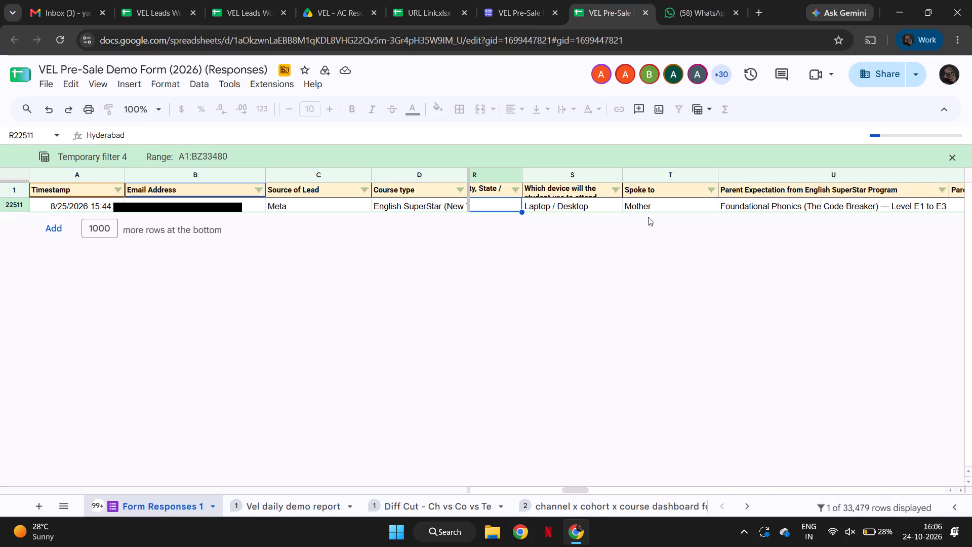
{"action": "scroll", "coordinate": [672, 251], "scroll_direction": "left", "scroll_amount": 2}
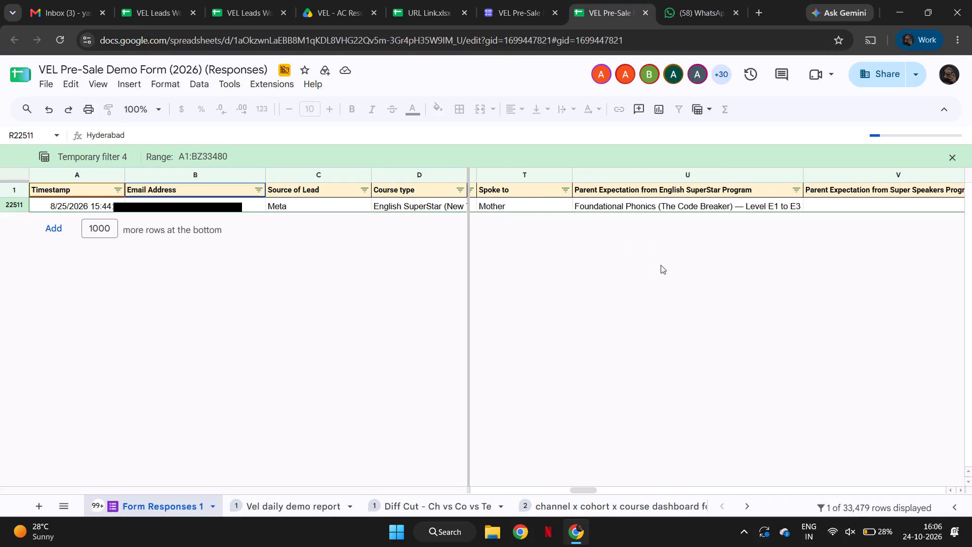
{"action": "scroll", "coordinate": [661, 265], "scroll_direction": "left", "scroll_amount": 7}
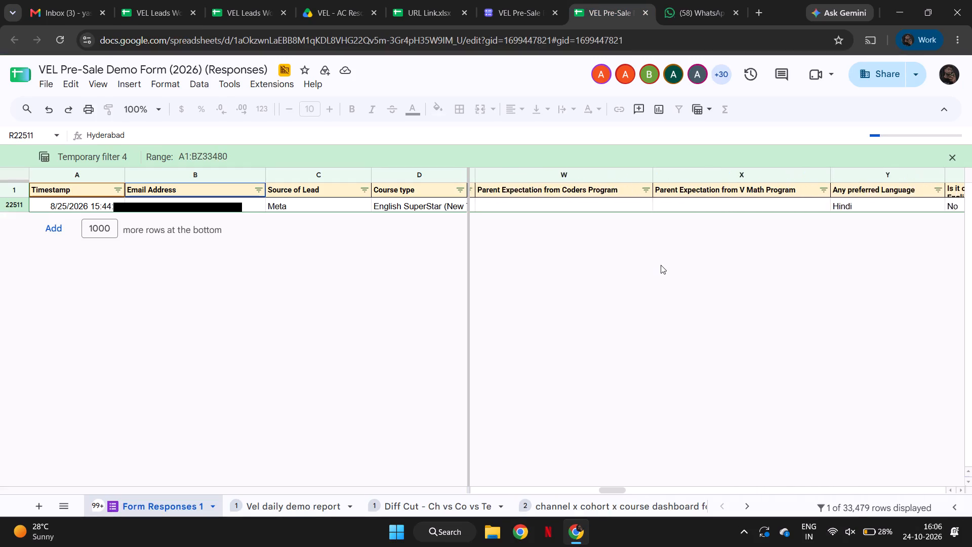
{"action": "scroll", "coordinate": [661, 265], "scroll_direction": "left", "scroll_amount": 5}
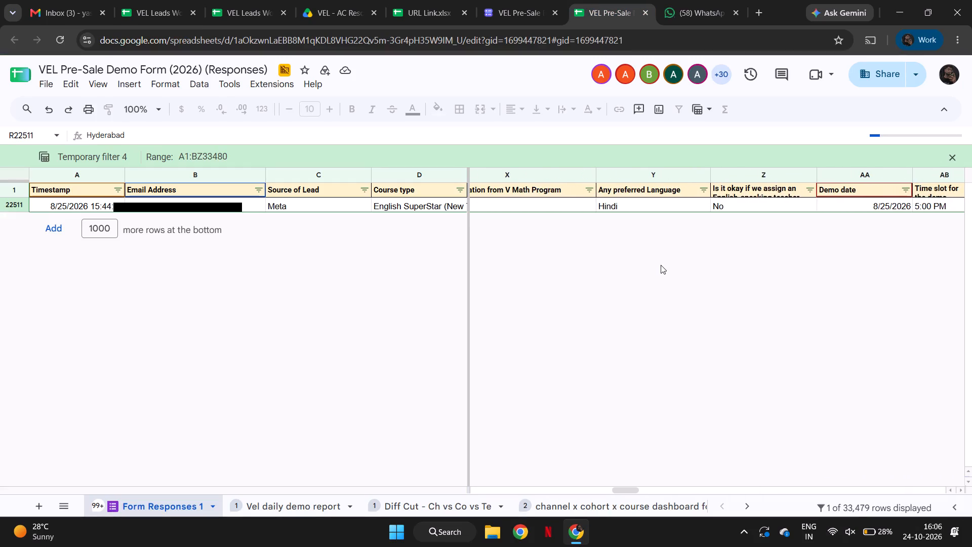
Set the form's preferred language to Hindi and, checking the lead's earlier response, answer No to the English-speaking teacher question.
{"action": "scroll", "coordinate": [661, 265], "scroll_direction": "left", "scroll_amount": 1}
{"action": "left_click", "coordinate": [511, 2]}
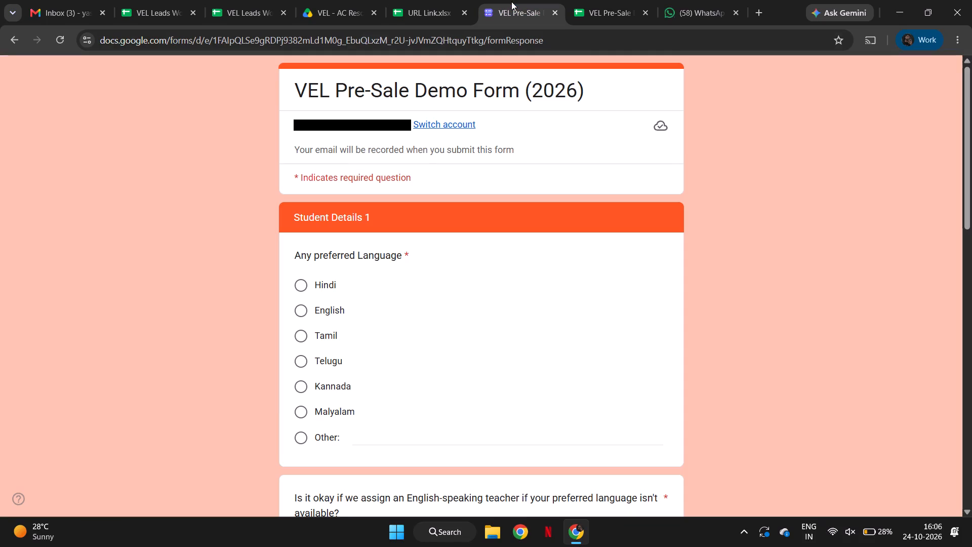
{"action": "left_click", "coordinate": [301, 281]}
{"action": "scroll", "coordinate": [261, 333], "scroll_direction": "down", "scroll_amount": 1}
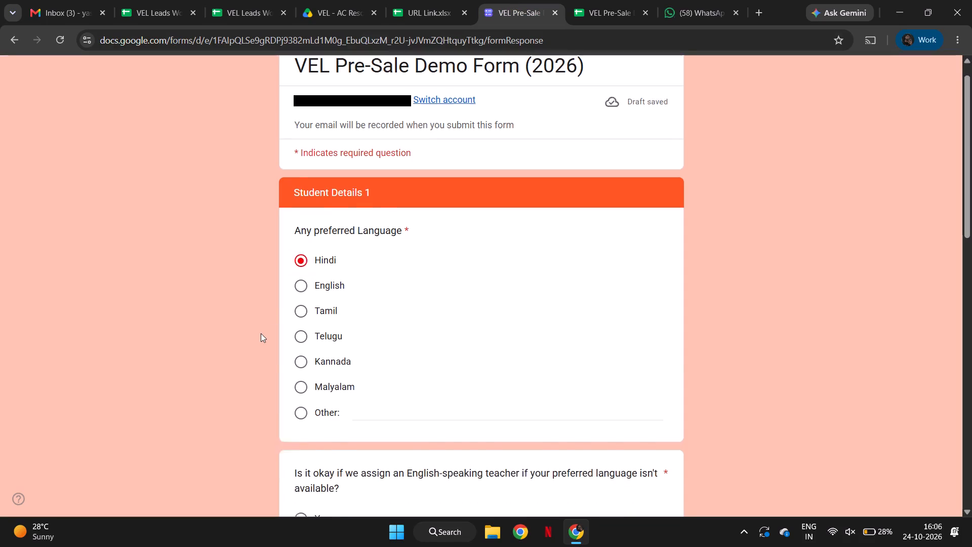
{"action": "scroll", "coordinate": [261, 333], "scroll_direction": "down", "scroll_amount": 2}
{"action": "left_click", "coordinate": [584, 2]}
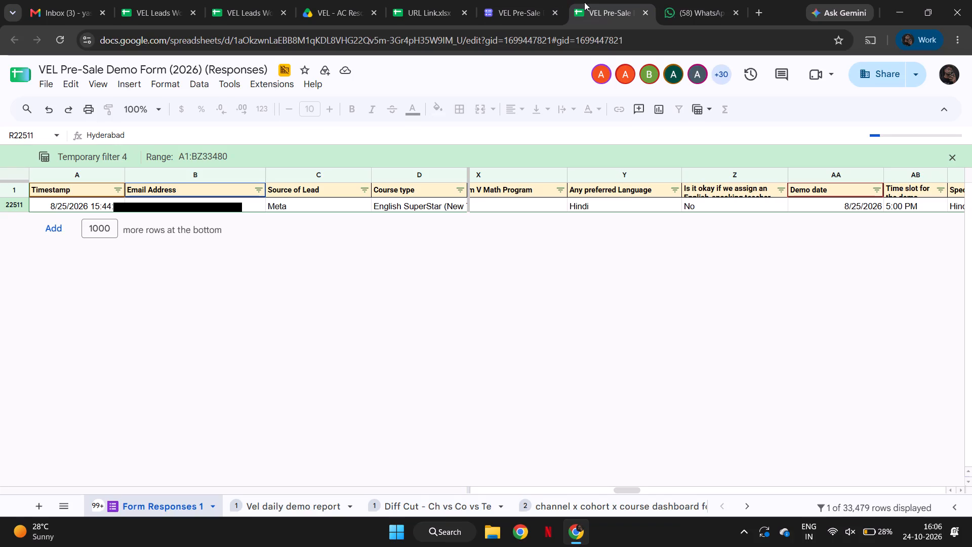
{"action": "left_click", "coordinate": [509, 12]}
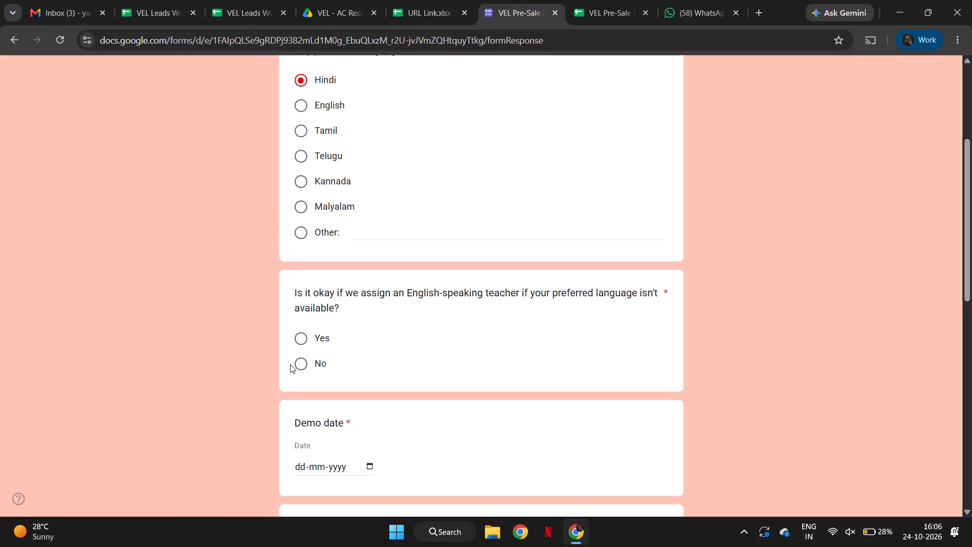
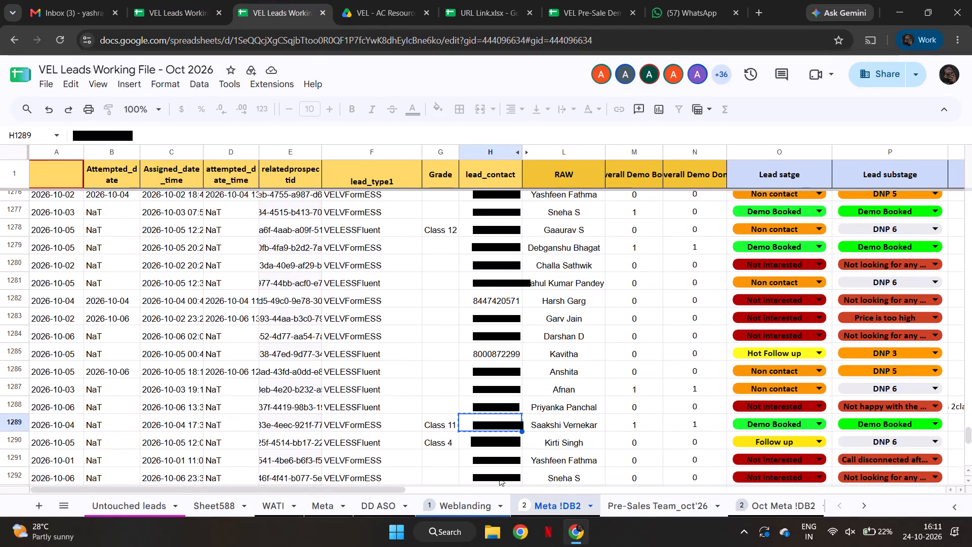
Locate the Class 4 follow-up lead in row 1290 of the Meta !DB2 sheet and select its lead contact.
{"action": "scroll", "coordinate": [467, 437], "scroll_direction": "down", "scroll_amount": 1}
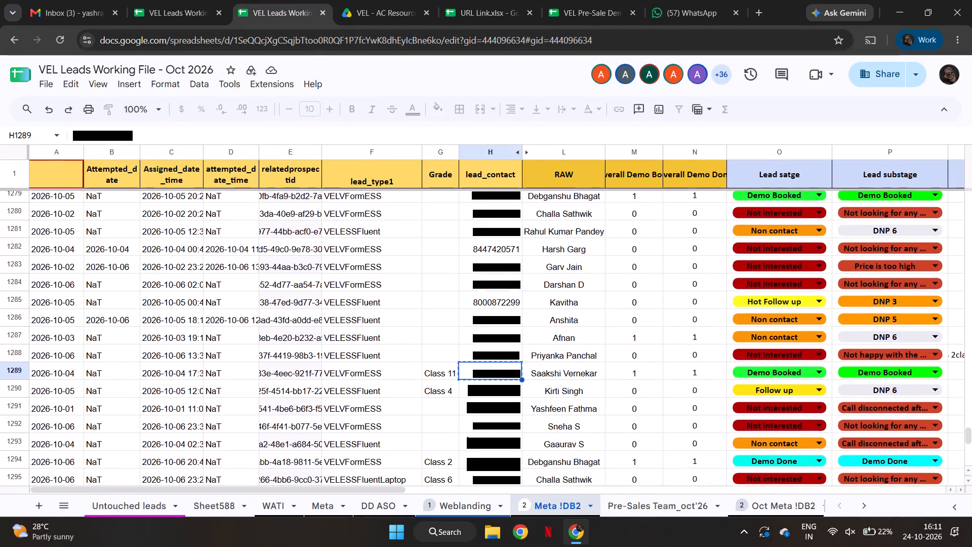
{"action": "scroll", "coordinate": [467, 437], "scroll_direction": "down", "scroll_amount": 1}
{"action": "left_click", "coordinate": [463, 355]}
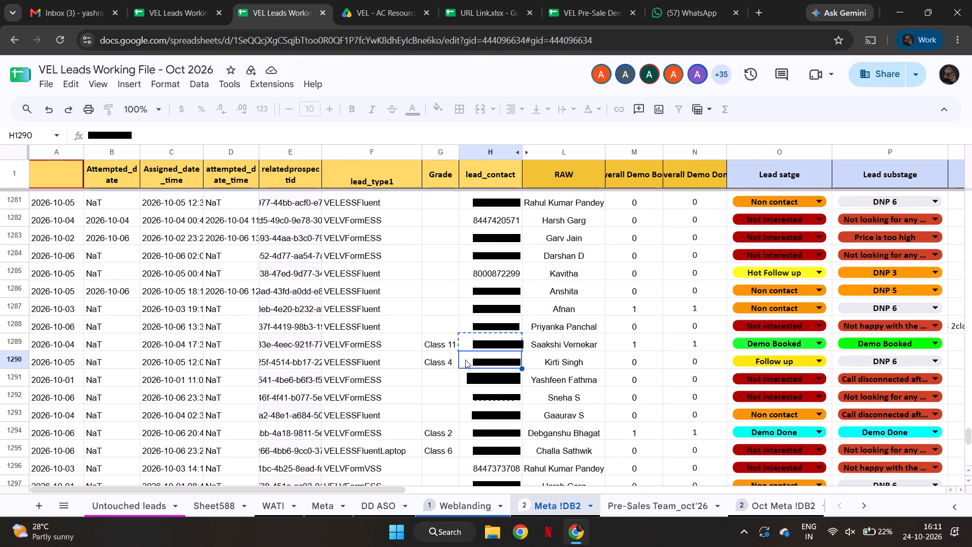
Select the lead contact cell in row 1289 and switch to the filtered Meta !DB2 view of the other open VEL Leads Working File.
{"action": "left_click", "coordinate": [467, 340]}
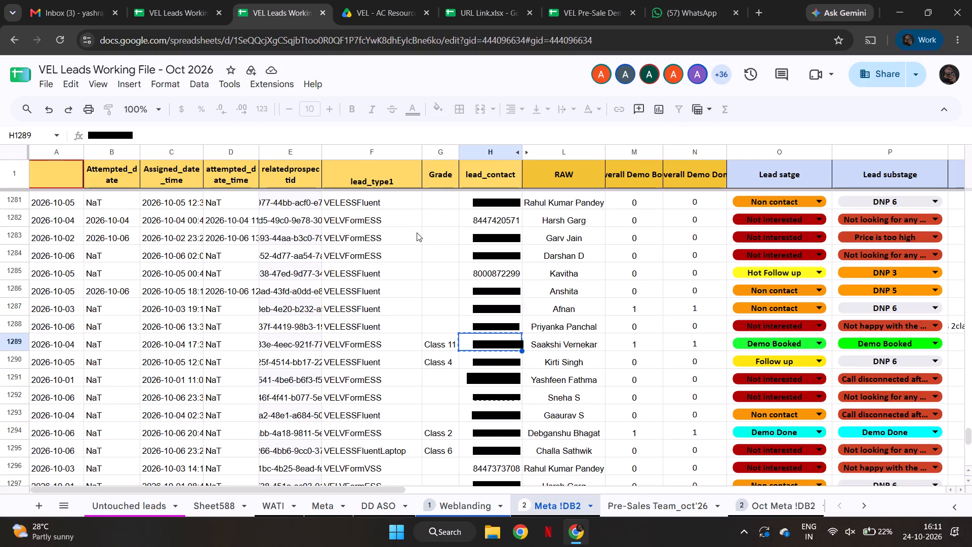
{"action": "left_click", "coordinate": [155, 6]}
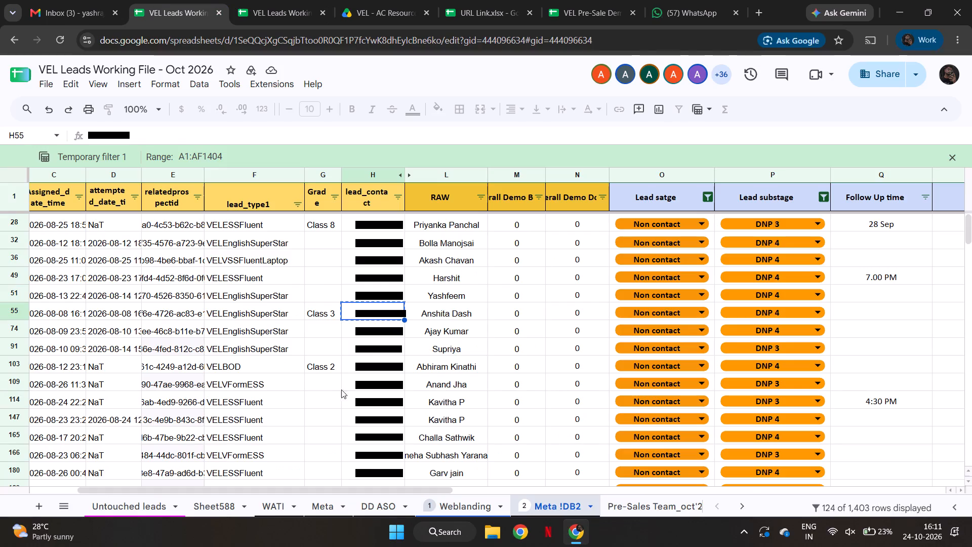
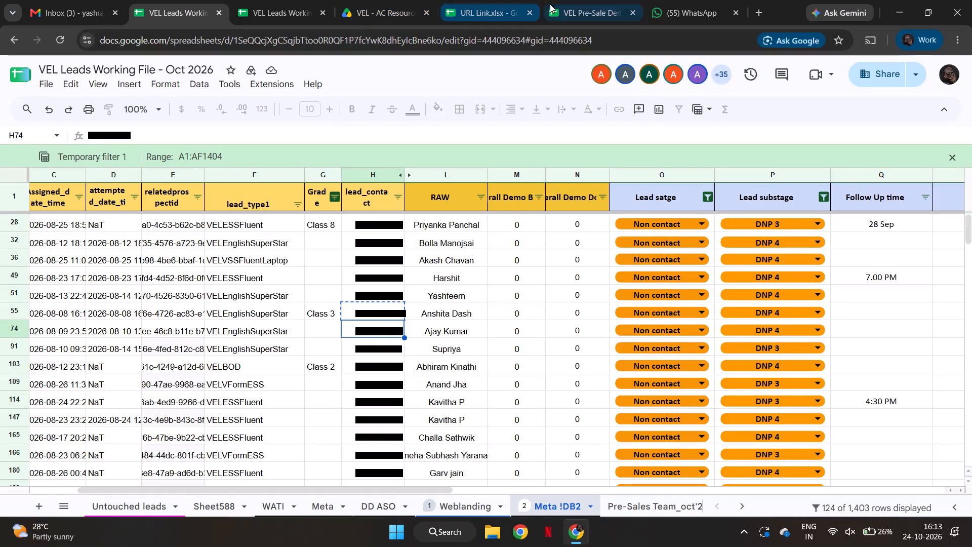
Open the pre-sale demo form from the Demo Form Link entry in the URL Link sheet.
{"action": "left_click", "coordinate": [480, 8]}
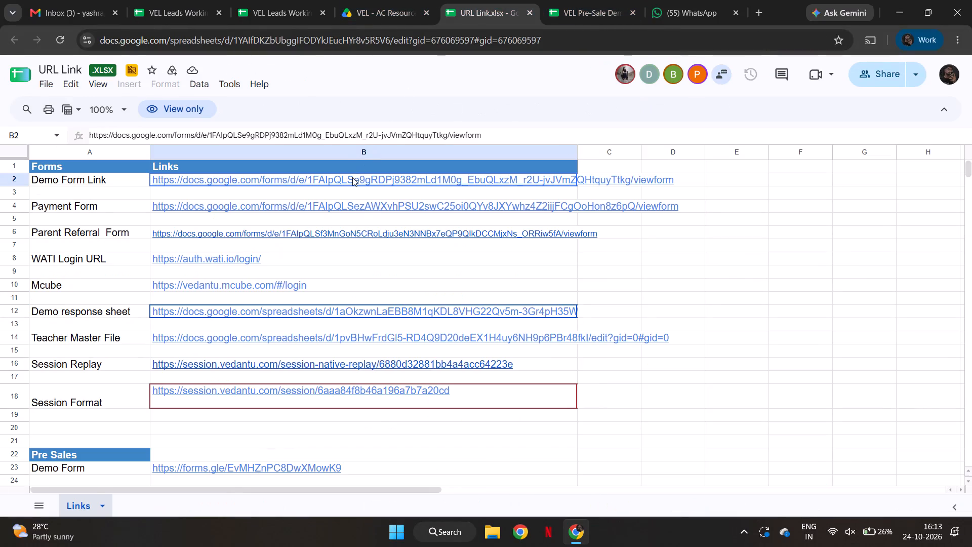
{"action": "left_click", "coordinate": [352, 177]}
{"action": "left_click", "coordinate": [296, 203]}
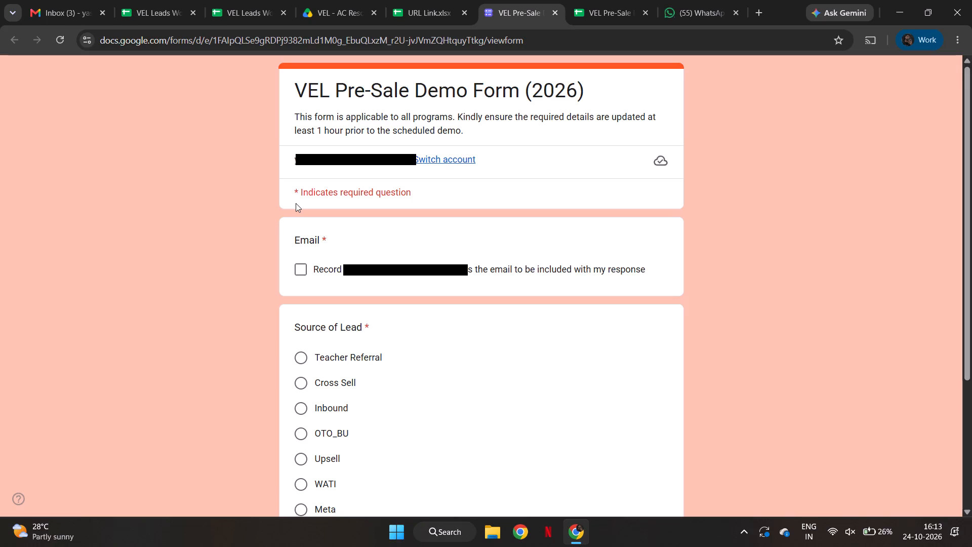
Record the account email with the response, set Source of Lead to Meta, and continue to the Course section.
{"action": "left_click", "coordinate": [298, 275]}
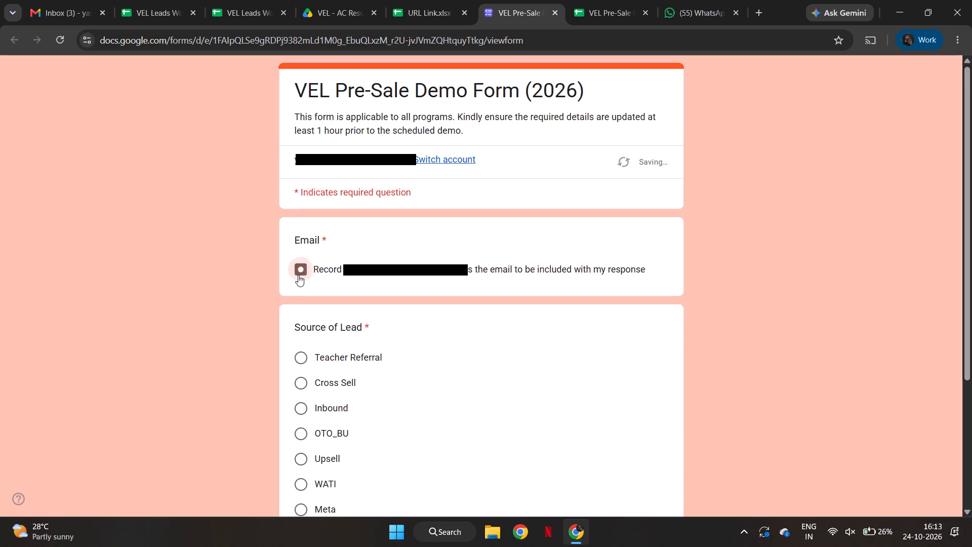
{"action": "scroll", "coordinate": [255, 402], "scroll_direction": "down", "scroll_amount": 4}
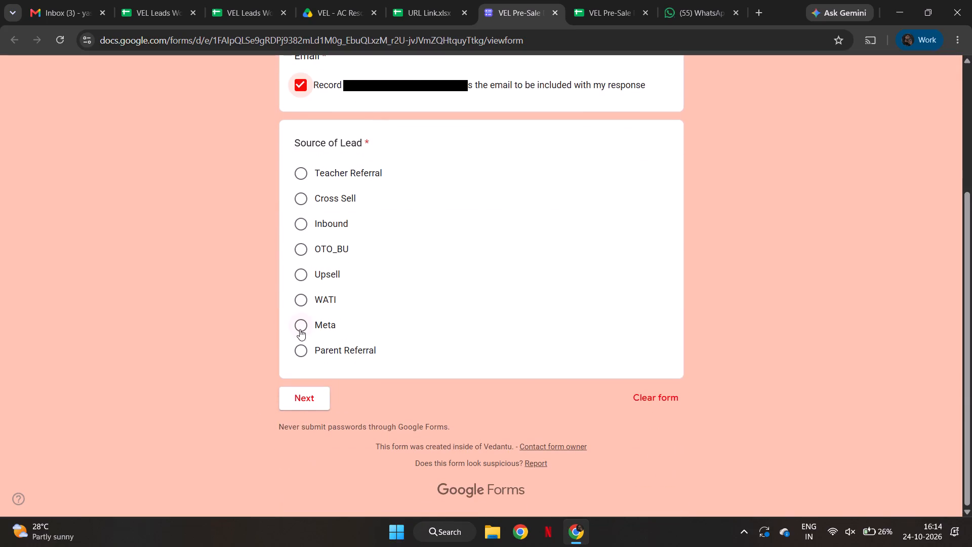
{"action": "left_click", "coordinate": [300, 329]}
{"action": "left_click", "coordinate": [303, 398]}
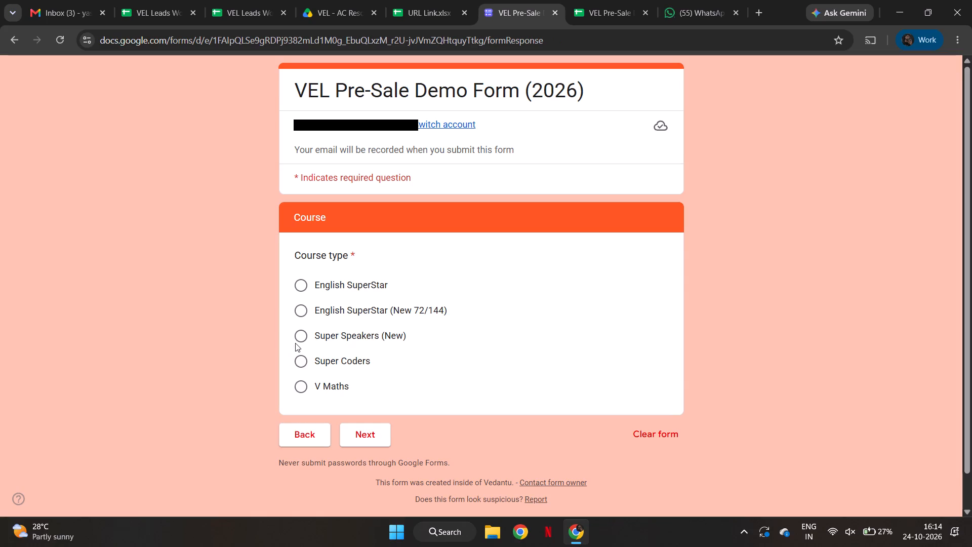
Check the lead's program in the Meta !DB2 sheet of the working file and return to the form's Course type question.
{"action": "left_click", "coordinate": [211, 8]}
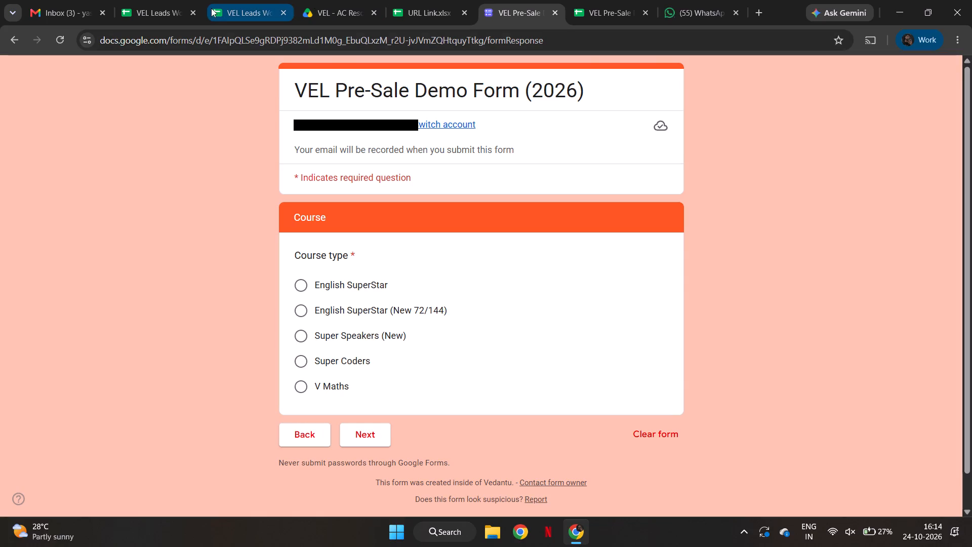
{"action": "left_click", "coordinate": [150, 5]}
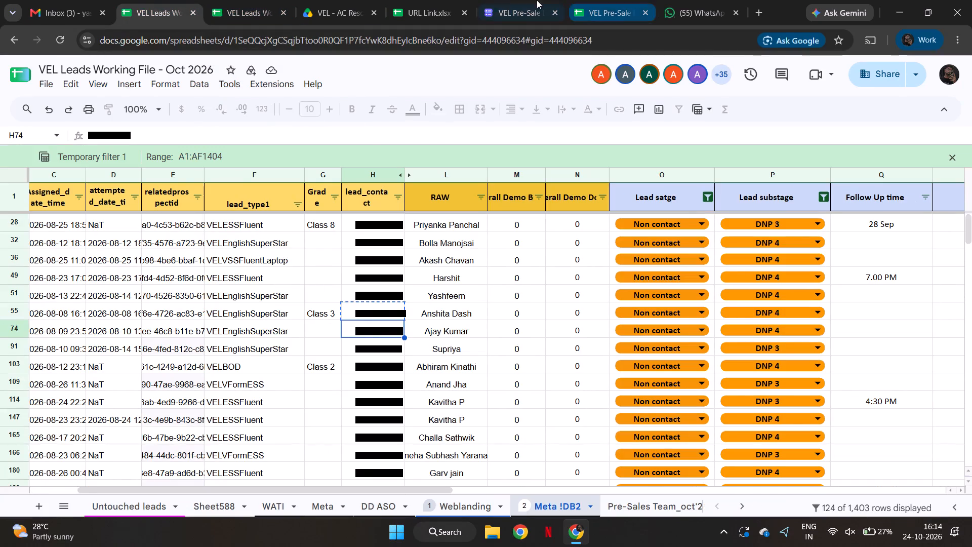
{"action": "left_click", "coordinate": [483, 0]}
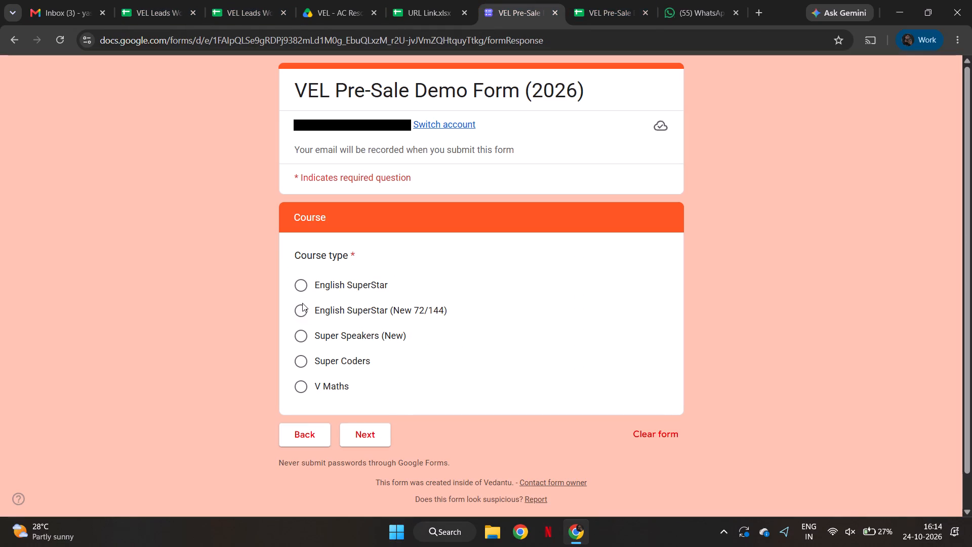
Set the course type to English SuperStar (New 72/144) and the parent expectation to Reading Fluency & Expression — Level E5 & E6.
{"action": "left_click", "coordinate": [302, 303]}
{"action": "left_click", "coordinate": [374, 438]}
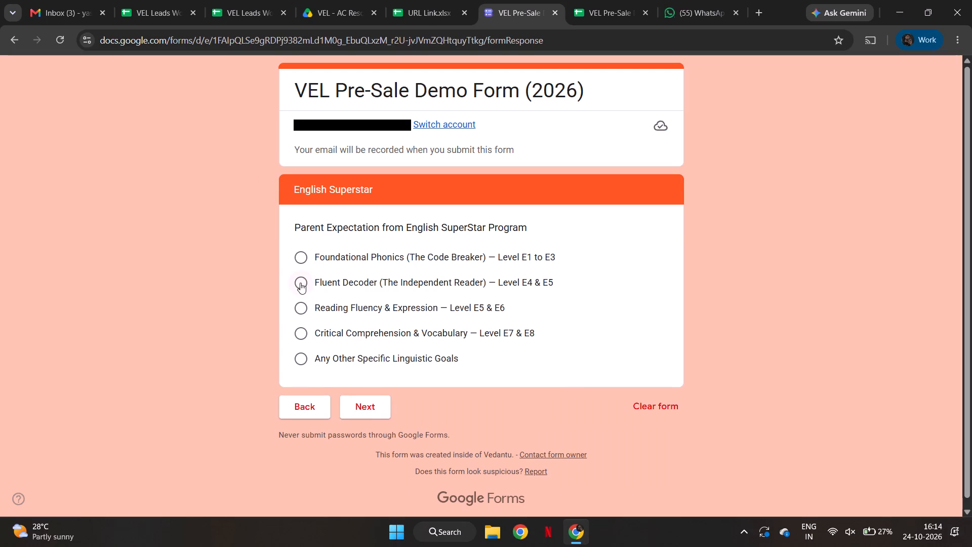
{"action": "left_click", "coordinate": [296, 309]}
{"action": "left_click", "coordinate": [351, 429]}
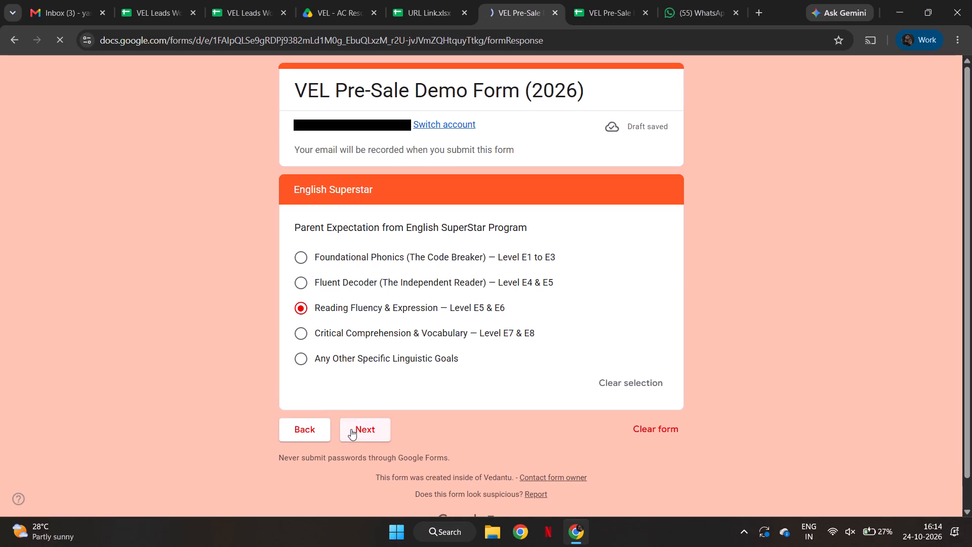
Set the demo type to Fresh Demo and continue to the Student Details section.
{"action": "left_click", "coordinate": [310, 281]}
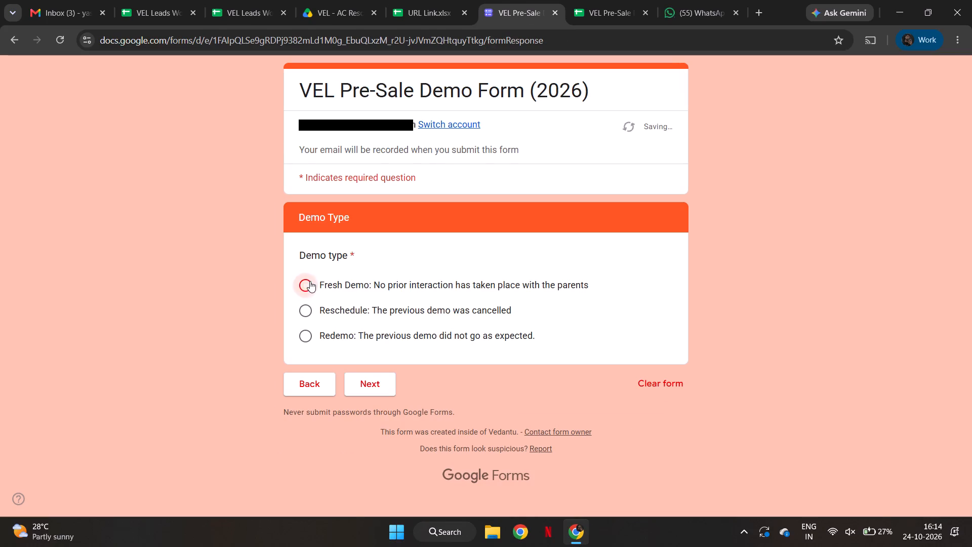
{"action": "left_click", "coordinate": [370, 386]}
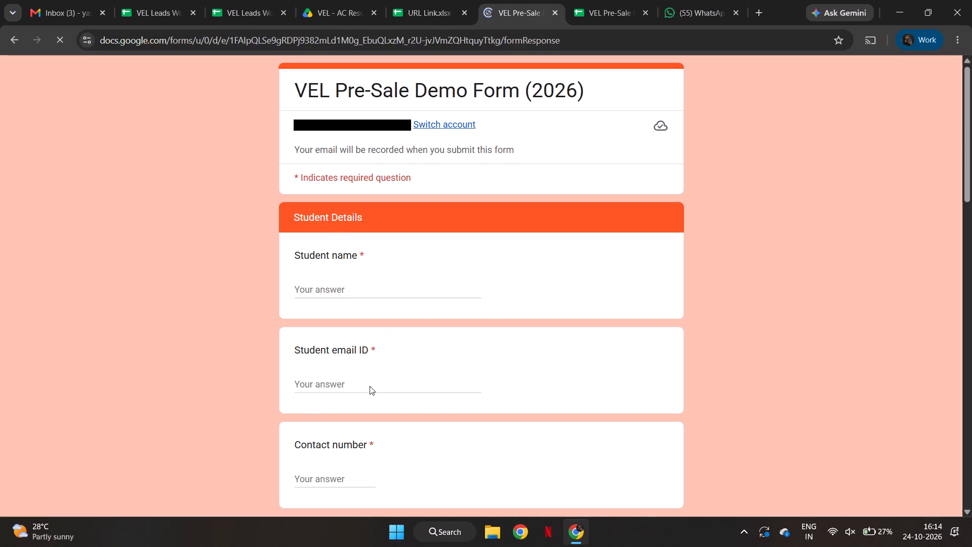
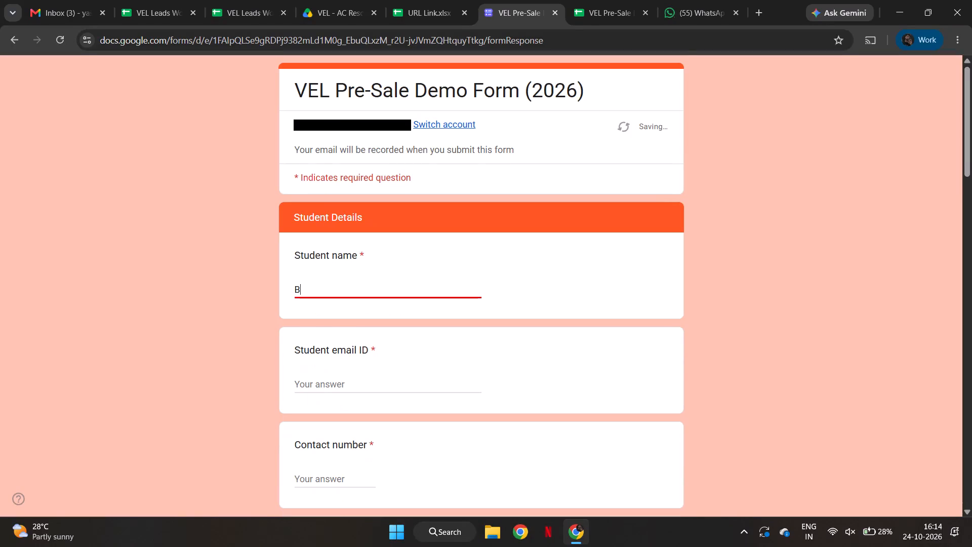
Complete the student name as Bhavya in the Student Details section.
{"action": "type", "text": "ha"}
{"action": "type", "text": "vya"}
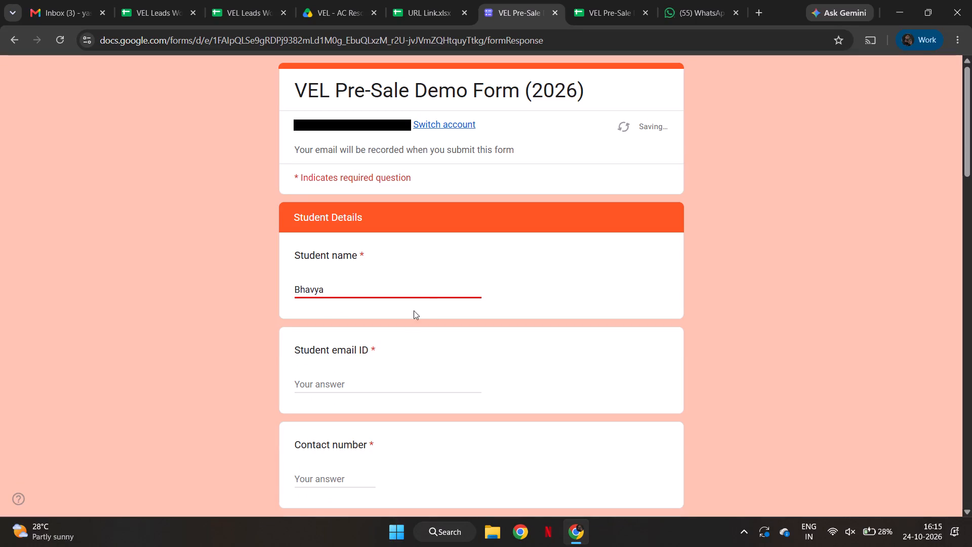
Fill in the Student email ID answer with the student's email address.
{"action": "left_click", "coordinate": [351, 384]}
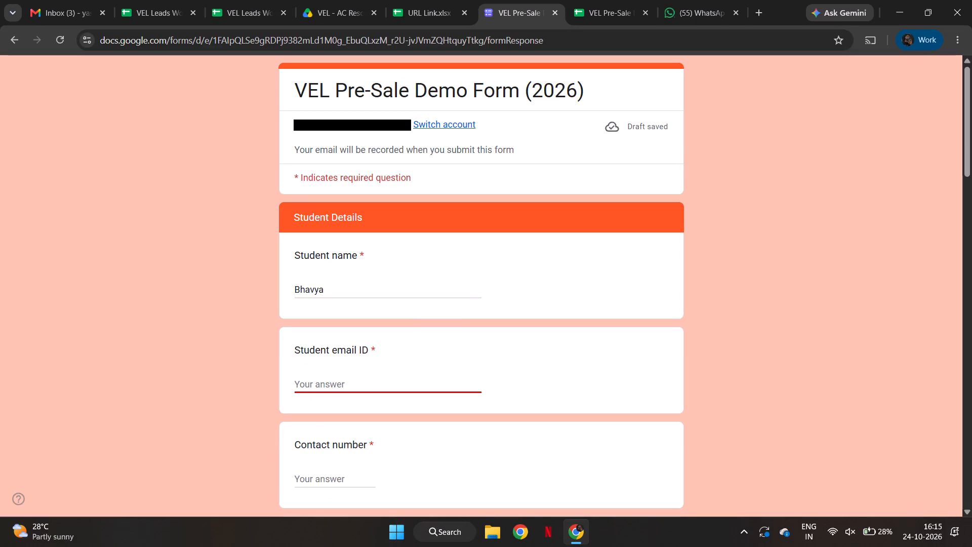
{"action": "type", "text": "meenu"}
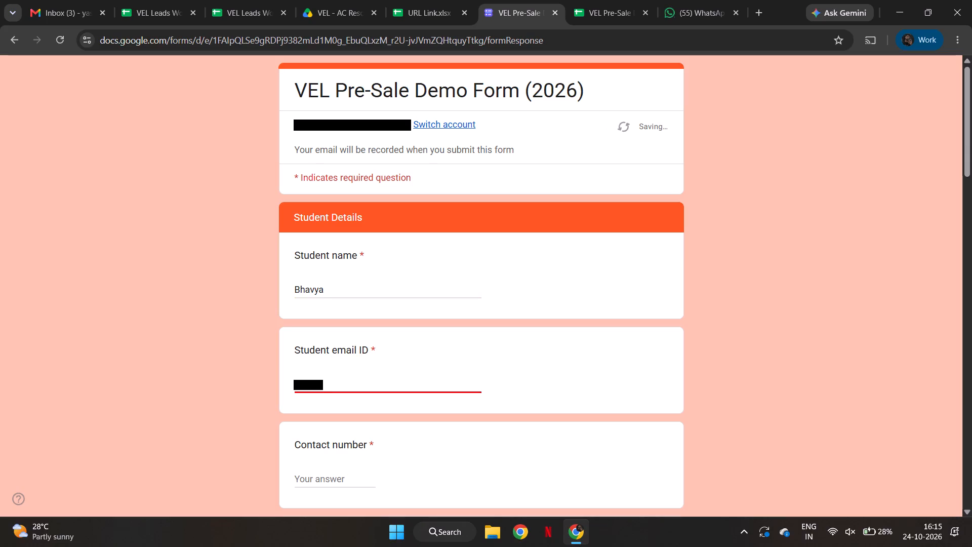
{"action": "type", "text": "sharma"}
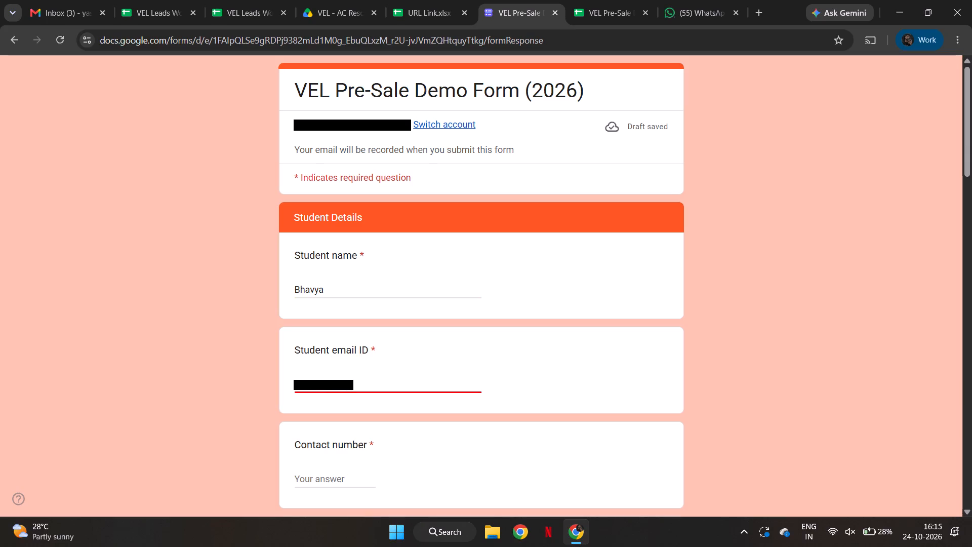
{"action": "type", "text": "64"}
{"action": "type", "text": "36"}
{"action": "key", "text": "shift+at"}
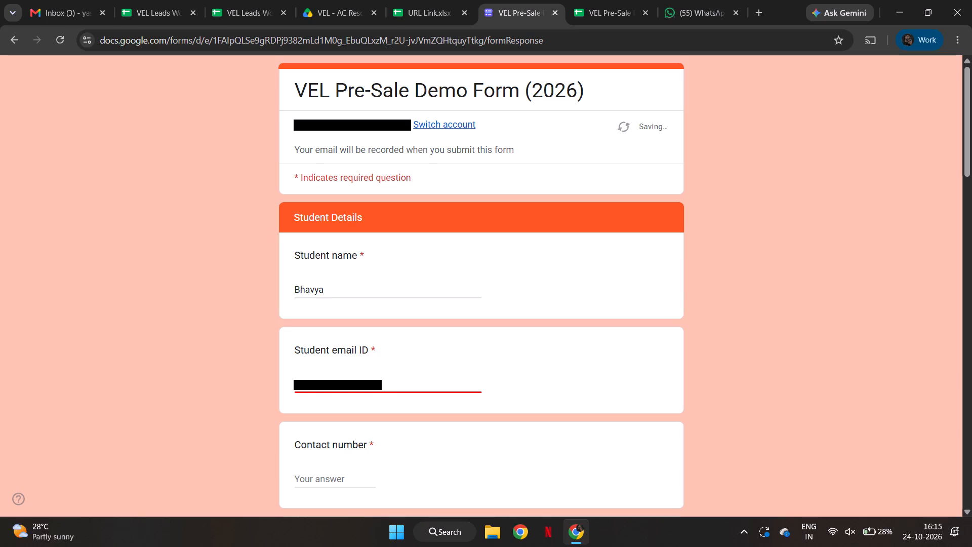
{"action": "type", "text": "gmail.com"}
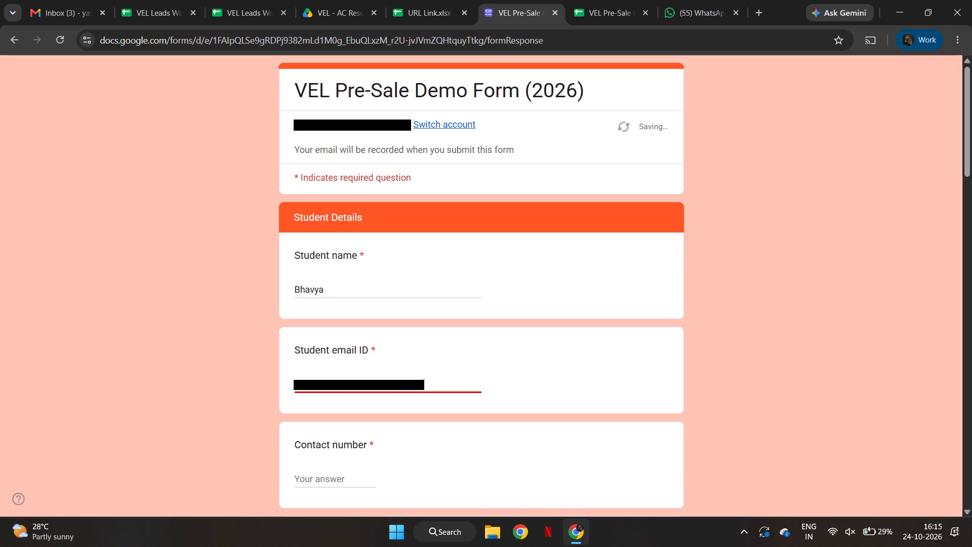
Fill in the required Contact number answer with the student's phone number.
{"action": "scroll", "coordinate": [306, 464], "scroll_direction": "down", "scroll_amount": 4}
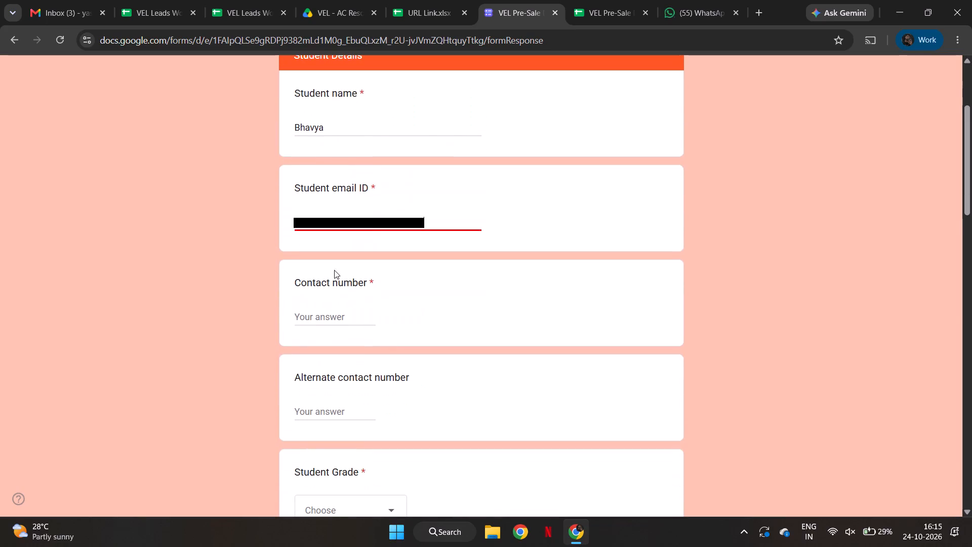
{"action": "left_click", "coordinate": [324, 317]}
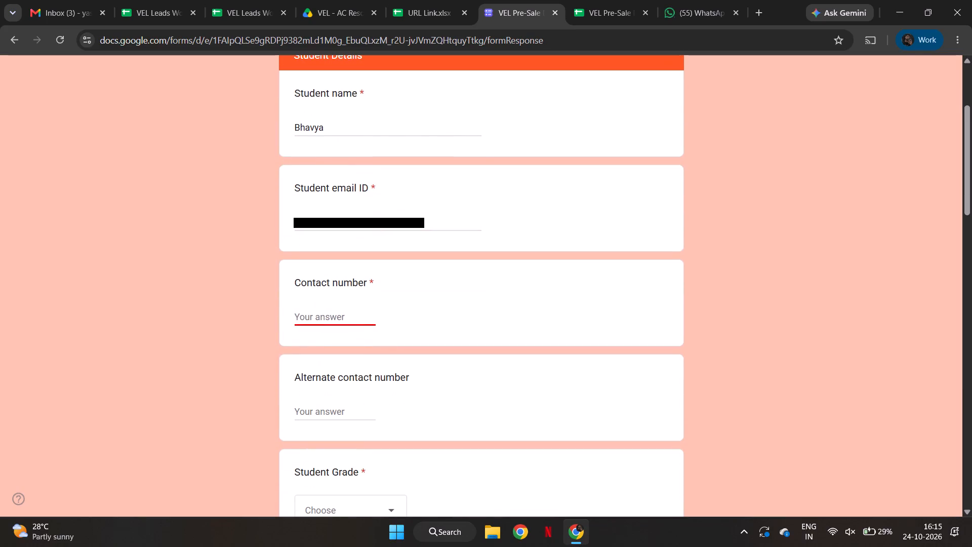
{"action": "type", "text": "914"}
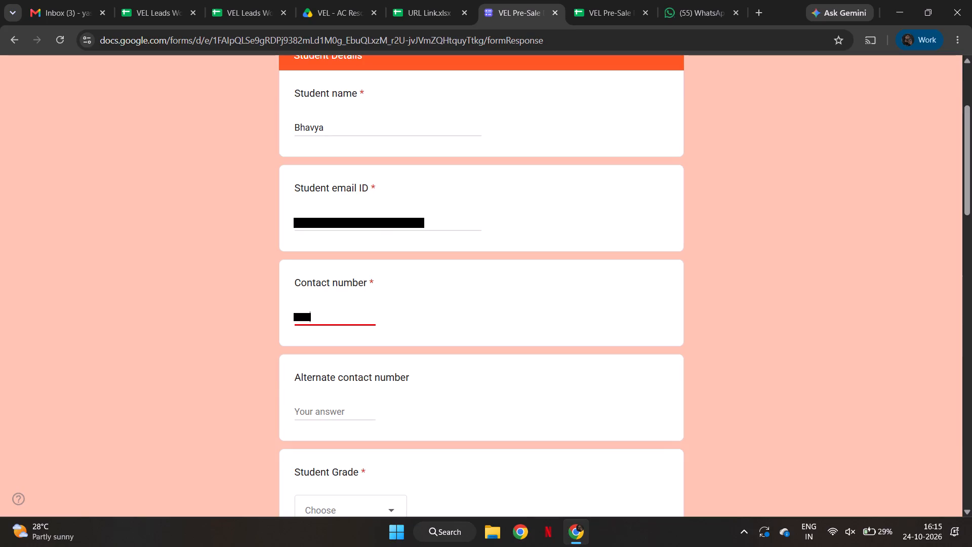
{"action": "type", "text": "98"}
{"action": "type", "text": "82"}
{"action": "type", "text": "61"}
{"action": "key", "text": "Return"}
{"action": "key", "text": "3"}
Set the Student Grade to 6.
{"action": "scroll", "coordinate": [268, 391], "scroll_direction": "down", "scroll_amount": 1}
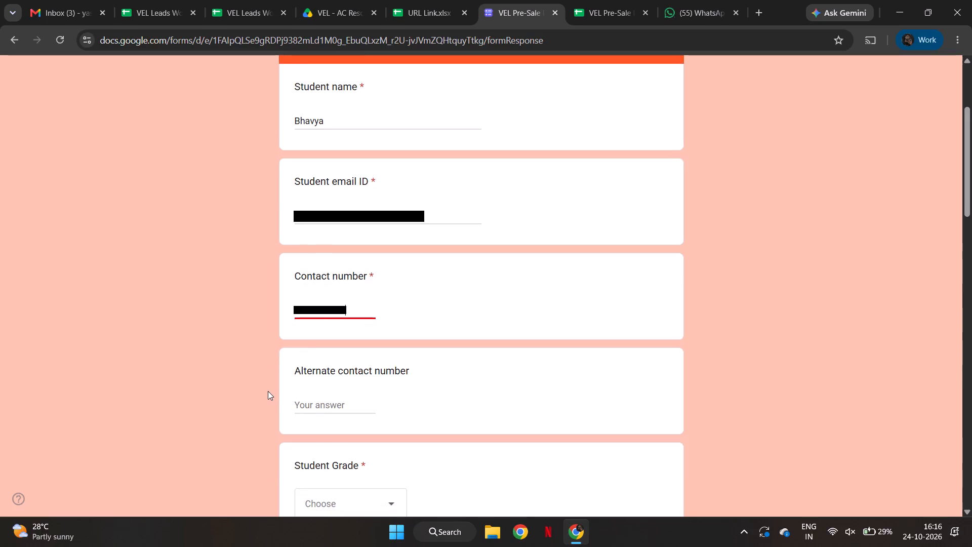
{"action": "scroll", "coordinate": [268, 391], "scroll_direction": "down", "scroll_amount": 1}
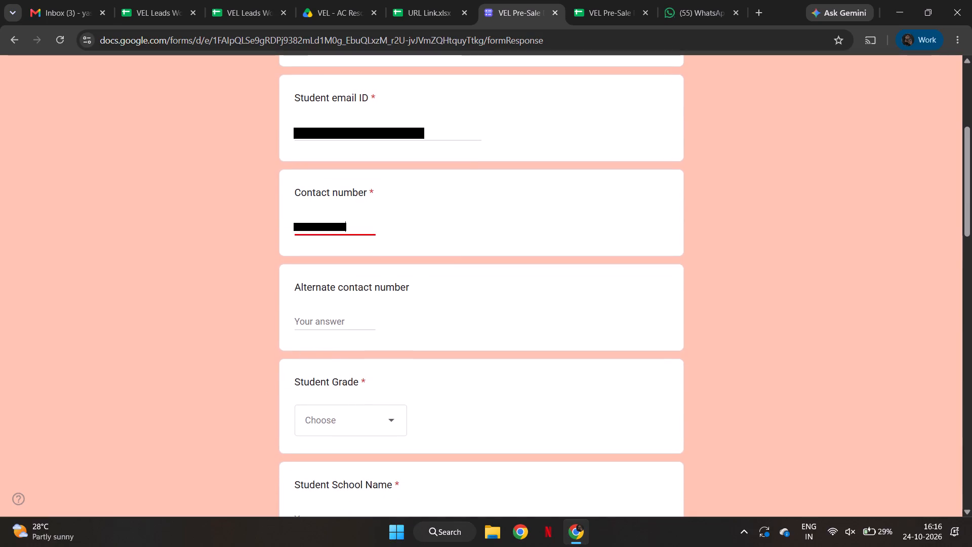
{"action": "left_click", "coordinate": [355, 423]}
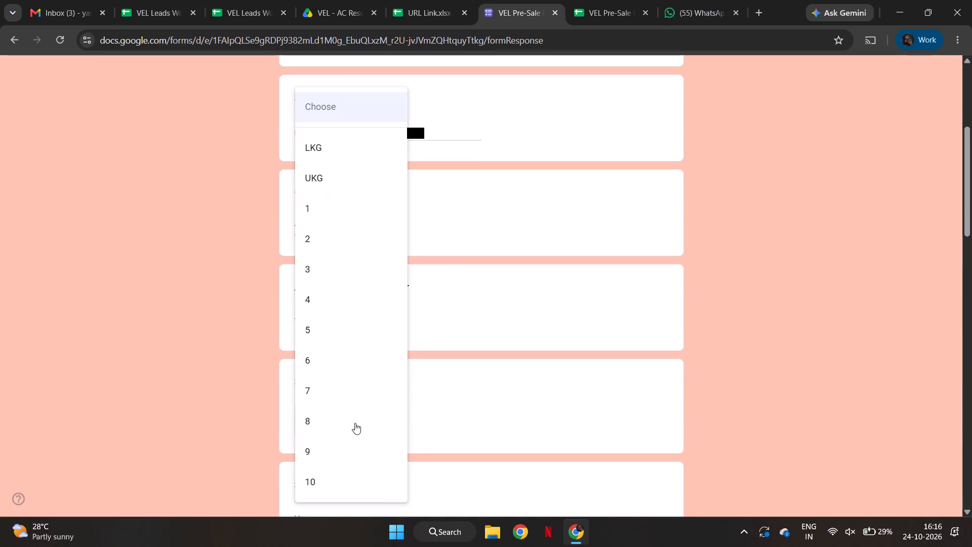
{"action": "left_click", "coordinate": [327, 359]}
Enter "PM shri kendriya vidhalaya khatkhati" as the Student School Name.
{"action": "scroll", "coordinate": [248, 416], "scroll_direction": "down", "scroll_amount": 3}
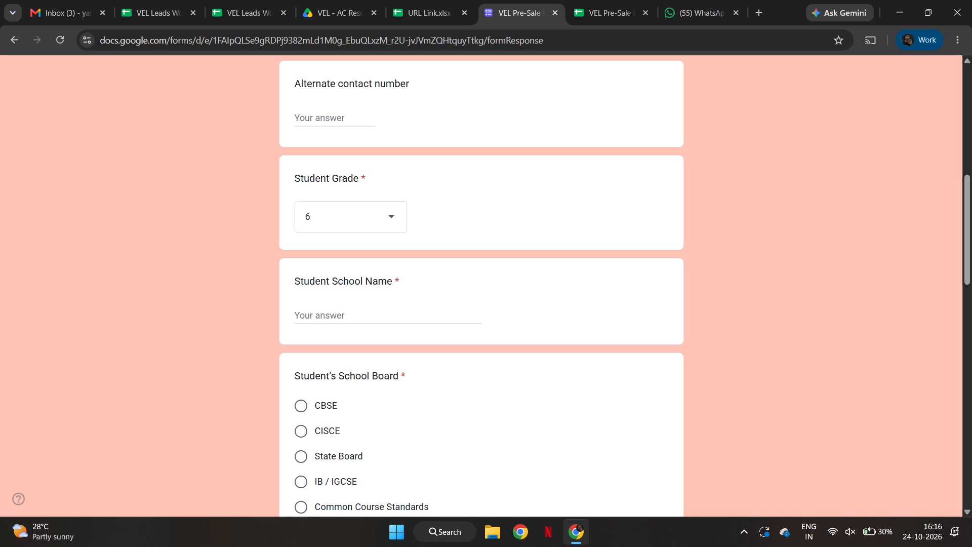
{"action": "left_click", "coordinate": [337, 307]}
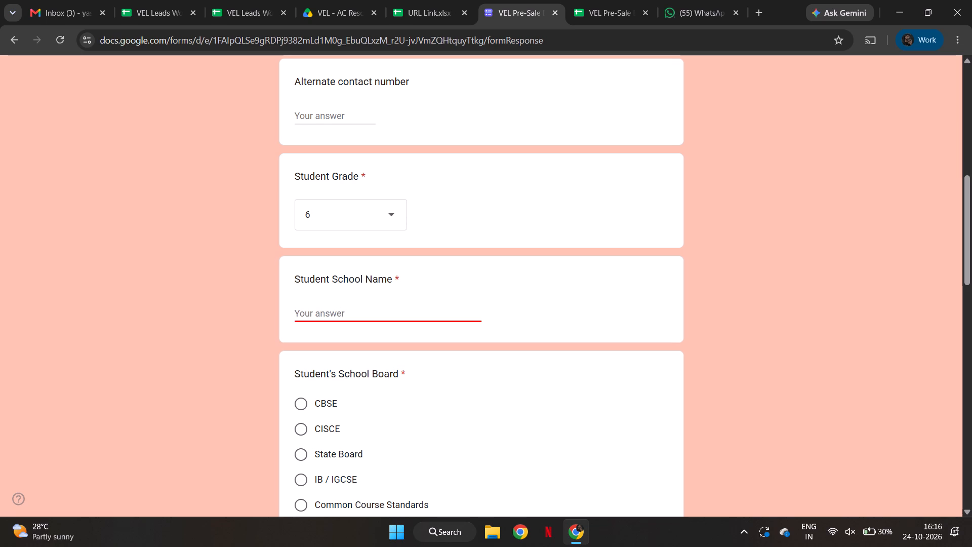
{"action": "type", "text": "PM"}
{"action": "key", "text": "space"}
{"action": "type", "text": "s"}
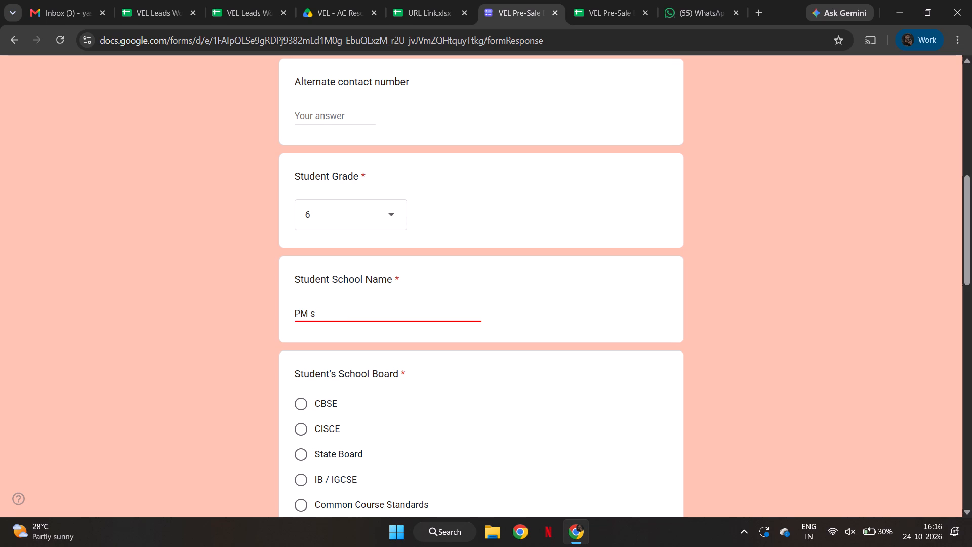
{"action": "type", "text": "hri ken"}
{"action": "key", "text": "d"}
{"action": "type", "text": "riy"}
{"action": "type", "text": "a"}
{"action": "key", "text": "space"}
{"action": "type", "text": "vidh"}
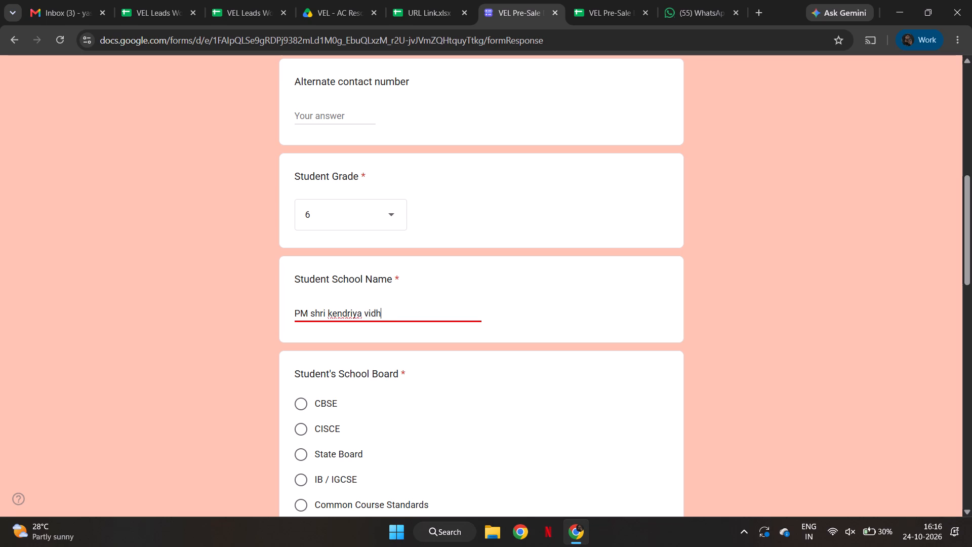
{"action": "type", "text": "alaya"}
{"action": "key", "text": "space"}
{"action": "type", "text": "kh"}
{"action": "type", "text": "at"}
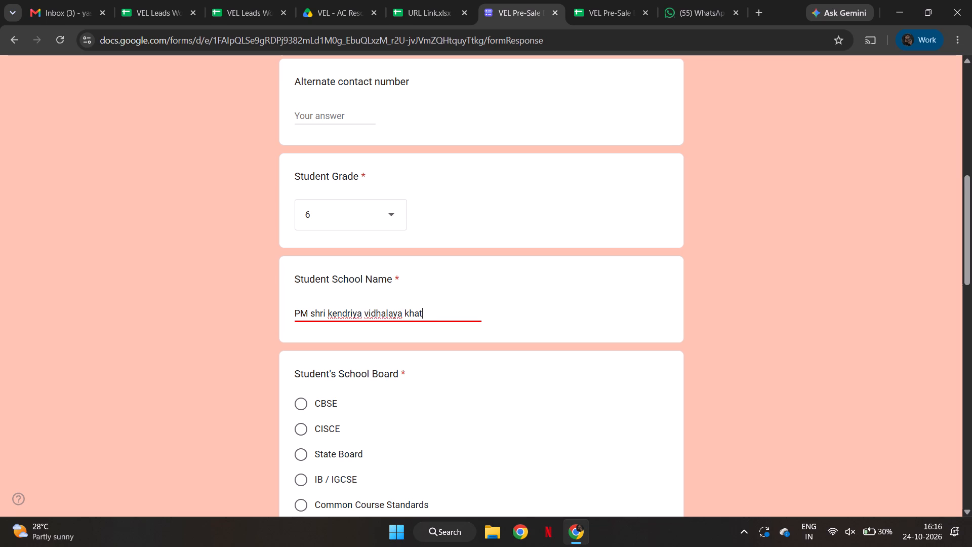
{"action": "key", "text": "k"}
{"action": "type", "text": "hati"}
Set the student's school board to CBSE and the school score to Progressing Towards Grade Level (60% to 80%).
{"action": "scroll", "coordinate": [284, 395], "scroll_direction": "down", "scroll_amount": 3}
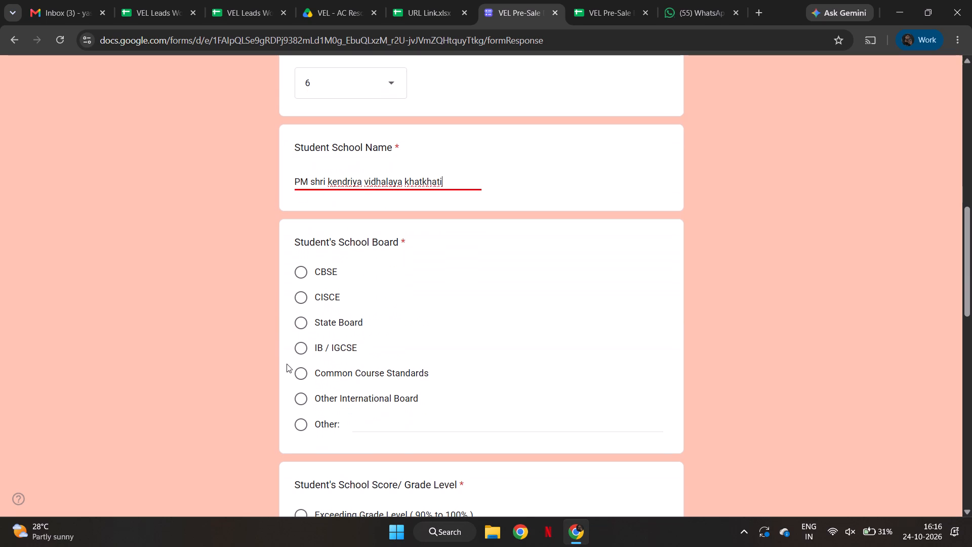
{"action": "left_click", "coordinate": [305, 270]}
{"action": "scroll", "coordinate": [275, 424], "scroll_direction": "down", "scroll_amount": 1}
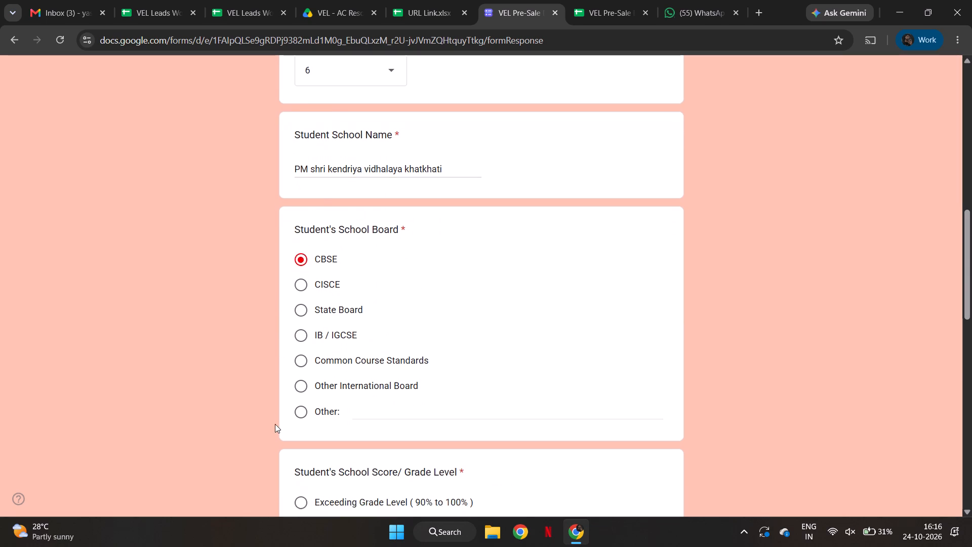
{"action": "scroll", "coordinate": [275, 424], "scroll_direction": "down", "scroll_amount": 3}
{"action": "left_click", "coordinate": [300, 339]}
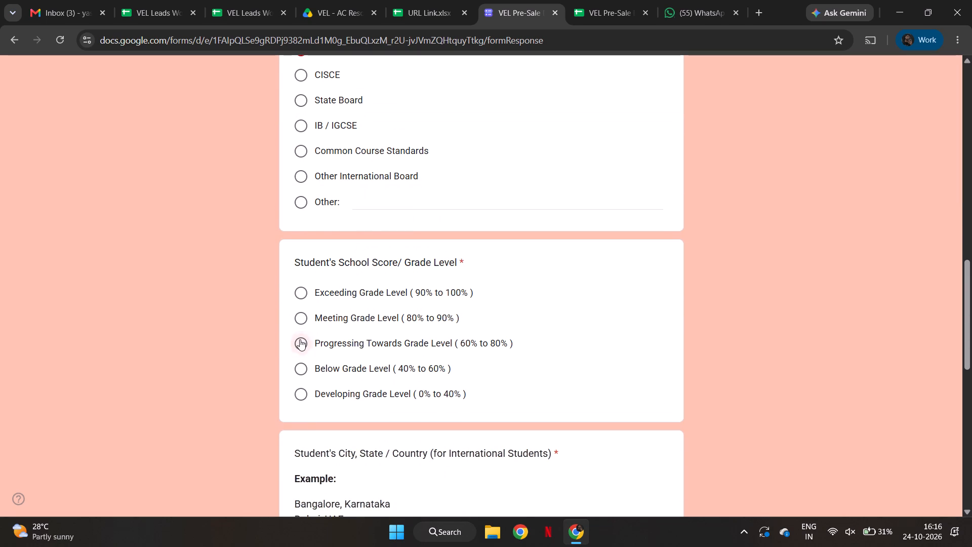
Enter "Khatkhati, Assam" as the student's city and state.
{"action": "scroll", "coordinate": [263, 376], "scroll_direction": "down", "scroll_amount": 4}
{"action": "left_click", "coordinate": [321, 361]}
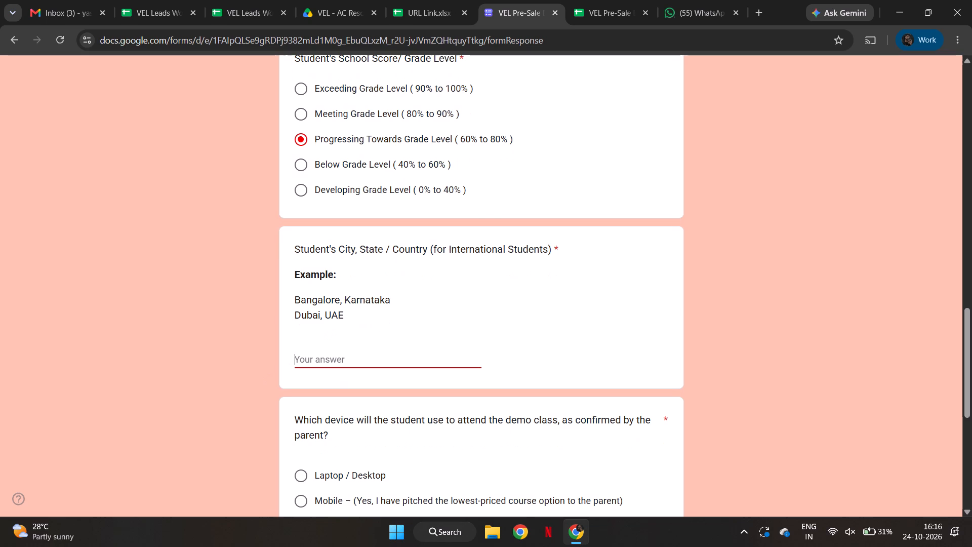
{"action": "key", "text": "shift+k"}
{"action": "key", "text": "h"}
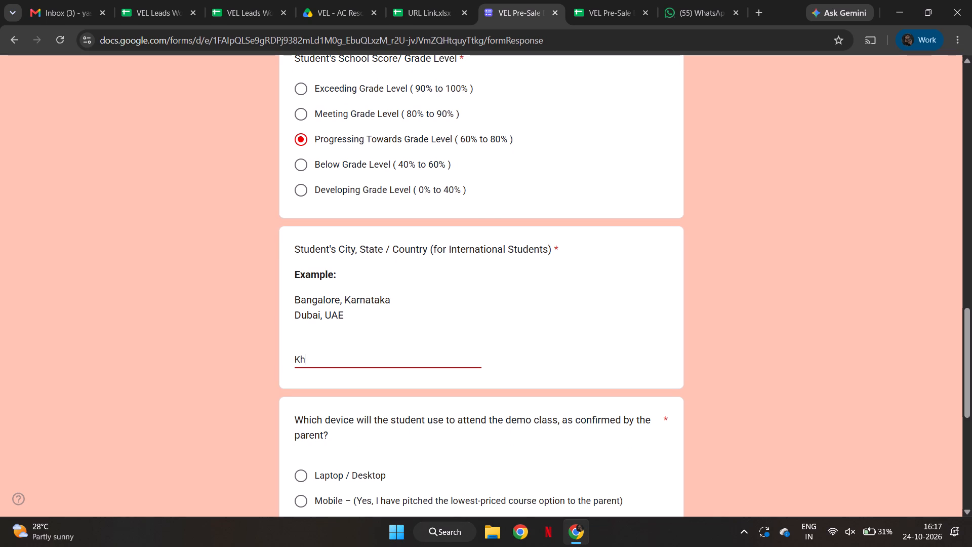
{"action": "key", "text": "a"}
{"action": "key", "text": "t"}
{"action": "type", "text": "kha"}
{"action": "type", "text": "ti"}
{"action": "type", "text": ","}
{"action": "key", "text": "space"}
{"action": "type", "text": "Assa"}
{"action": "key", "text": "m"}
Select Mobile as the demo class device and Mother for Spoke to, and continue to the Student Details 1 section.
{"action": "scroll", "coordinate": [247, 420], "scroll_direction": "down", "scroll_amount": 1}
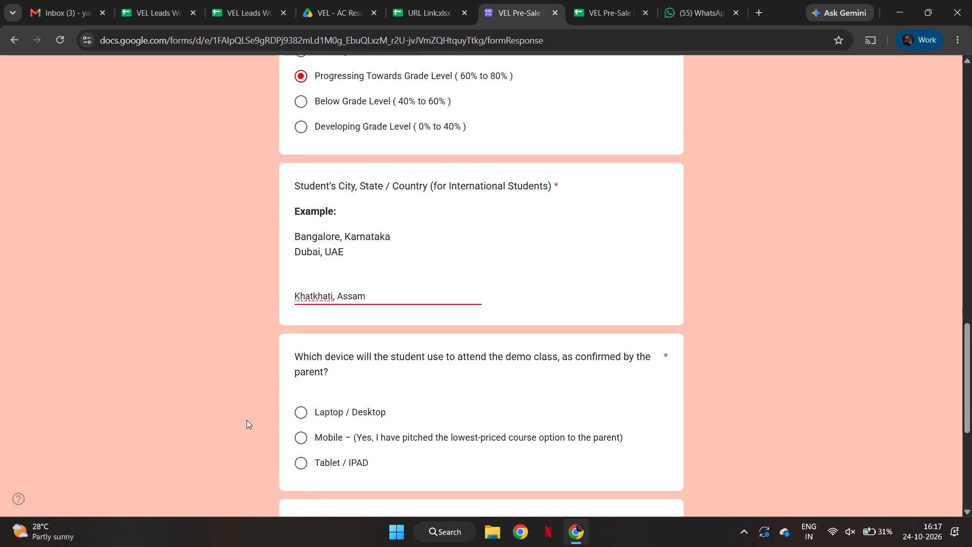
{"action": "scroll", "coordinate": [247, 420], "scroll_direction": "down", "scroll_amount": 3}
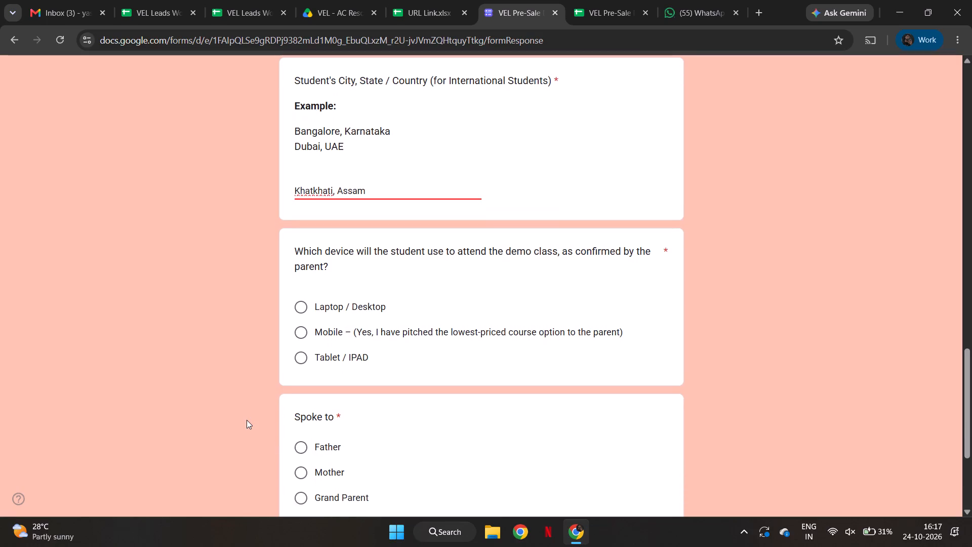
{"action": "left_click", "coordinate": [300, 334]}
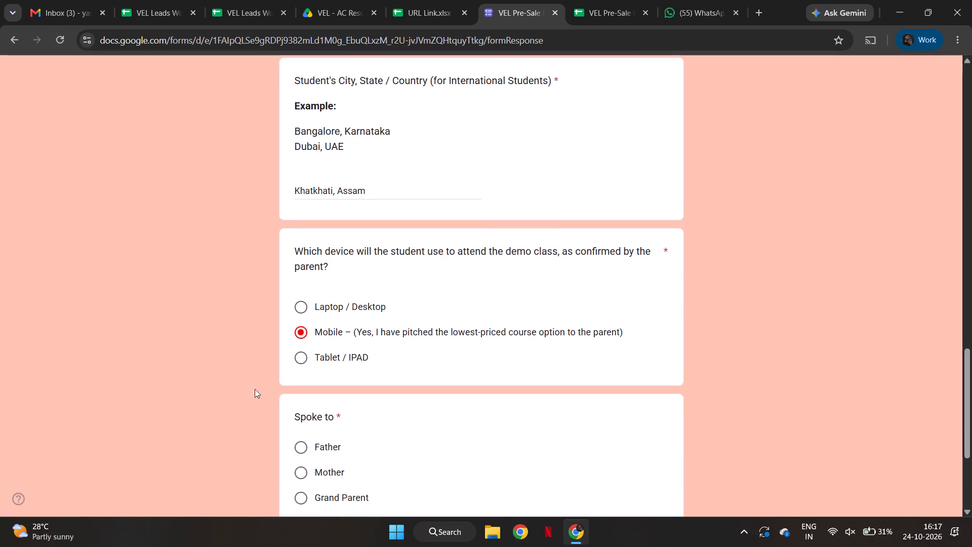
{"action": "scroll", "coordinate": [232, 433], "scroll_direction": "down", "scroll_amount": 3}
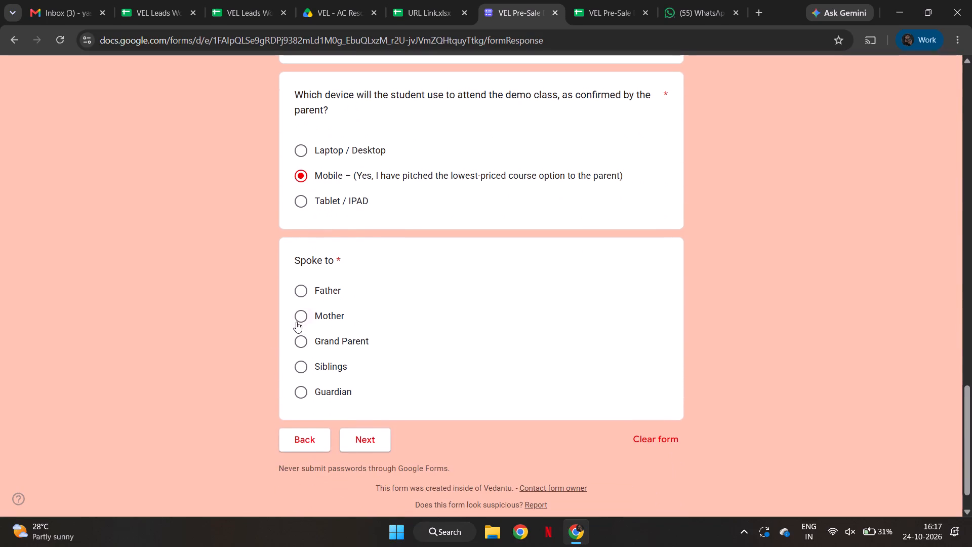
{"action": "left_click", "coordinate": [296, 322]}
{"action": "left_click", "coordinate": [354, 445]}
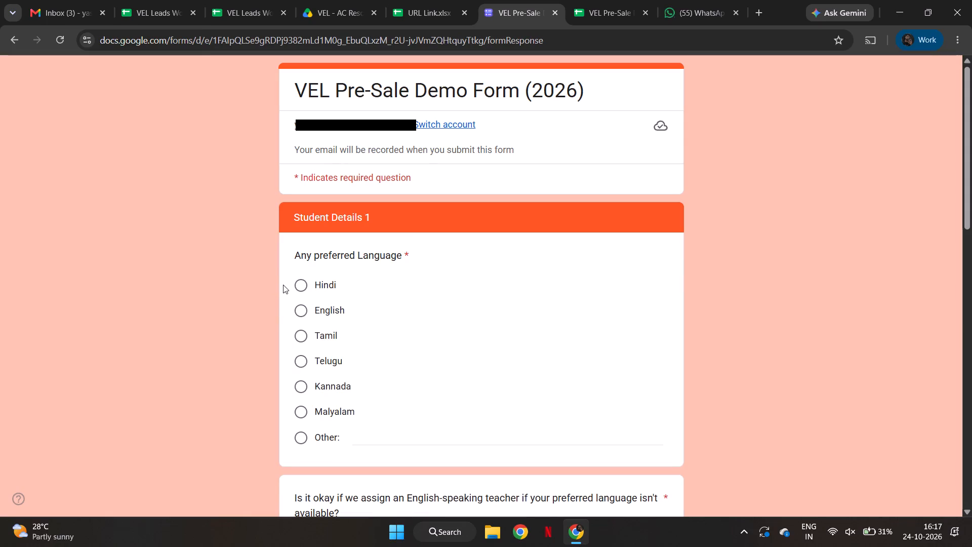
Set the preferred language to Hindi and answer Yes to assigning an English-speaking teacher if that language isn't available.
{"action": "left_click", "coordinate": [301, 311]}
{"action": "scroll", "coordinate": [261, 370], "scroll_direction": "down", "scroll_amount": 3}
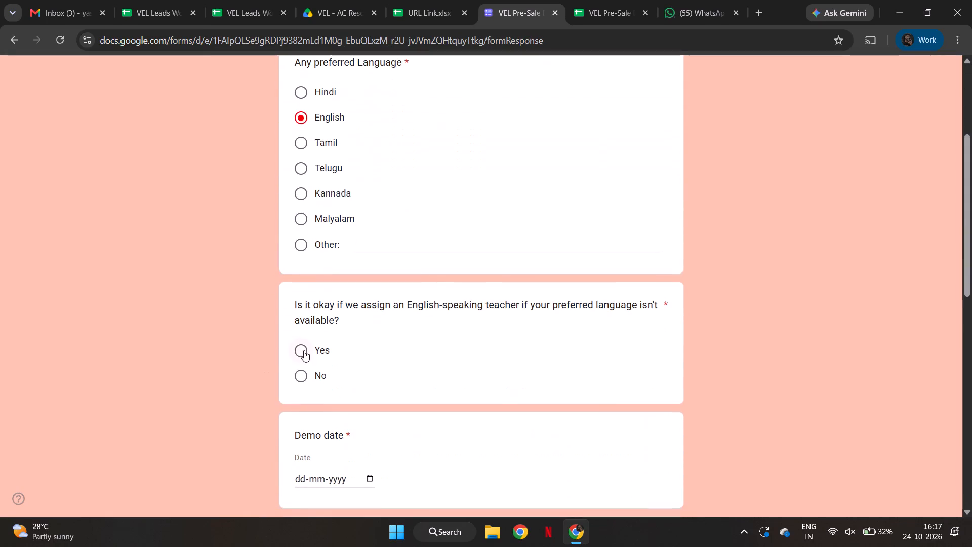
{"action": "left_click", "coordinate": [304, 350]}
{"action": "left_click", "coordinate": [301, 381]}
{"action": "left_click", "coordinate": [298, 348]}
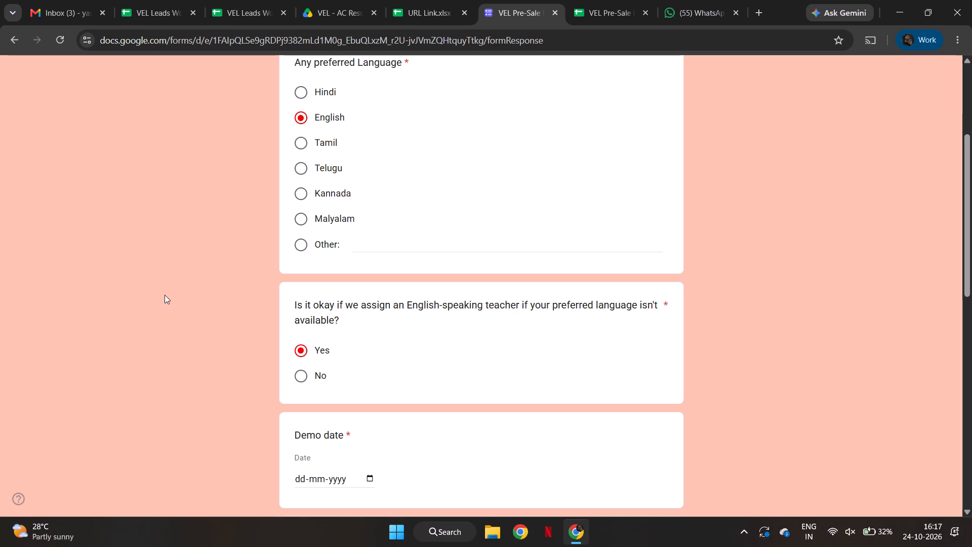
{"action": "scroll", "coordinate": [207, 267], "scroll_direction": "up", "scroll_amount": 1}
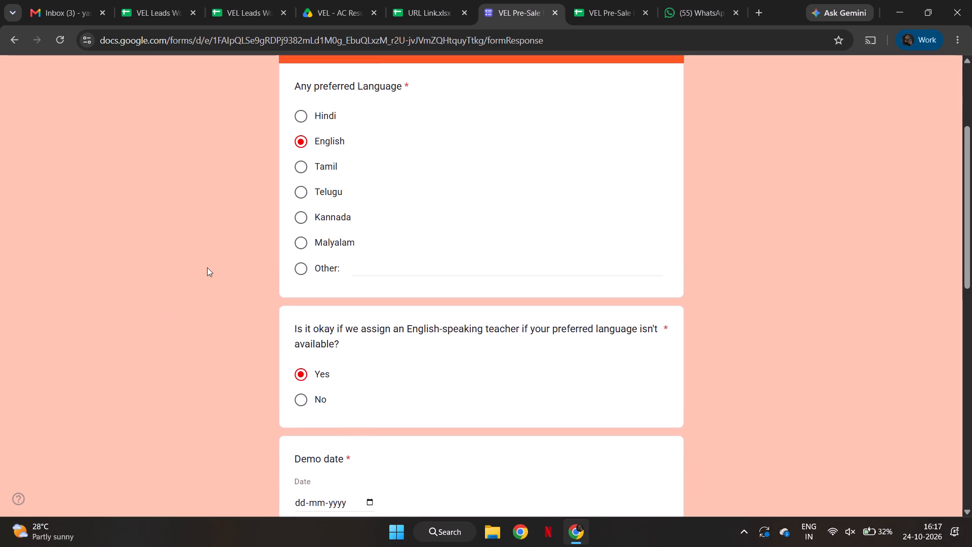
{"action": "left_click", "coordinate": [299, 119]}
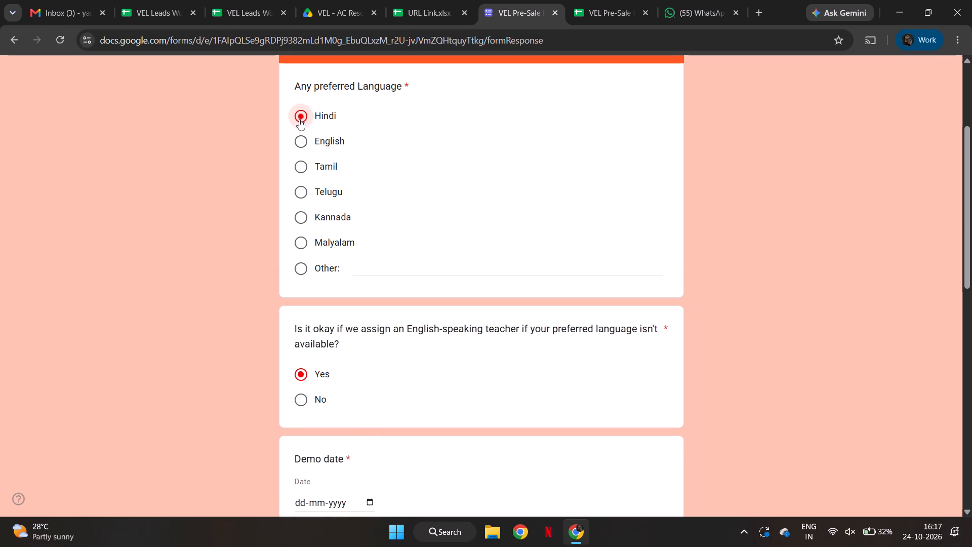
Set the demo date to 24-10-2026 and the demo time slot to 8:00 PM.
{"action": "scroll", "coordinate": [206, 336], "scroll_direction": "down", "scroll_amount": 2}
{"action": "scroll", "coordinate": [206, 336], "scroll_direction": "up", "scroll_amount": 1}
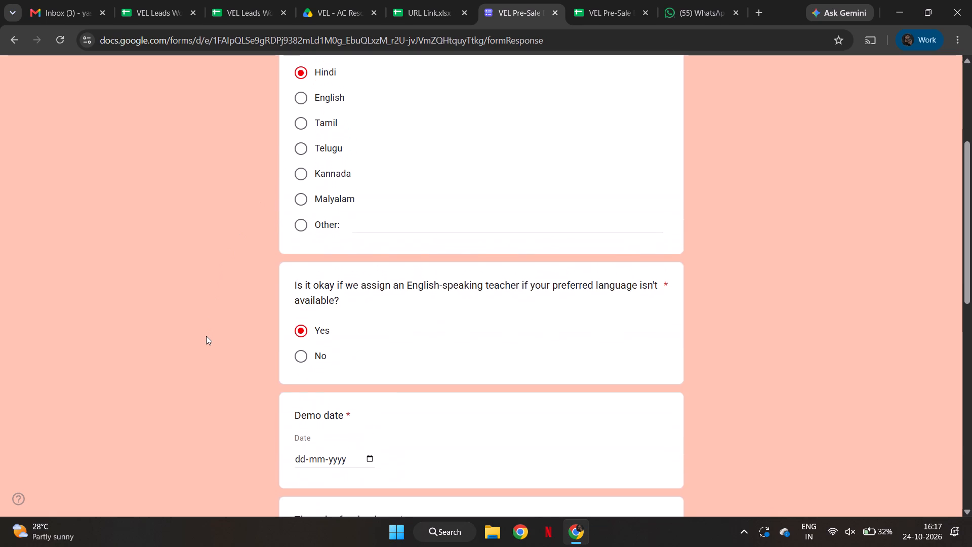
{"action": "scroll", "coordinate": [206, 336], "scroll_direction": "down", "scroll_amount": 3}
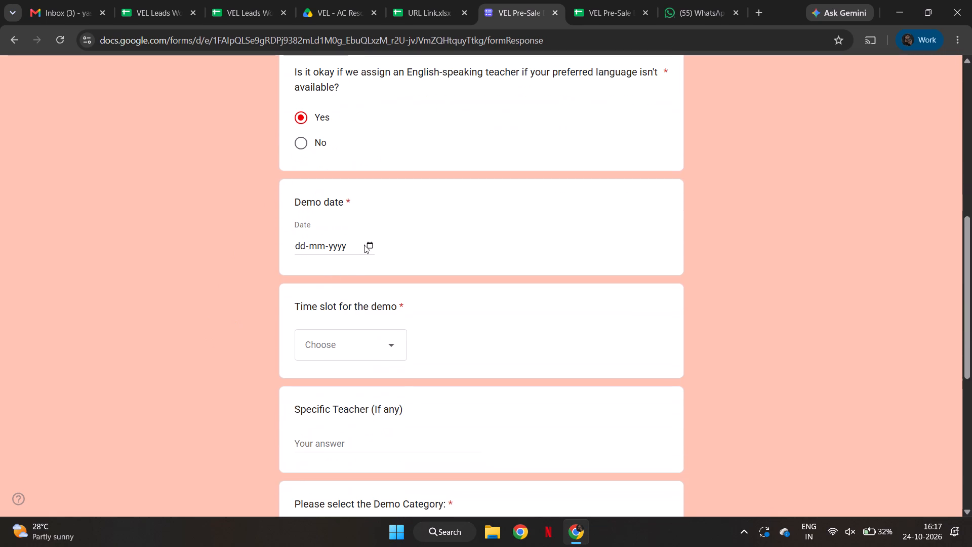
{"action": "left_click", "coordinate": [364, 245]}
{"action": "left_click", "coordinate": [372, 241]}
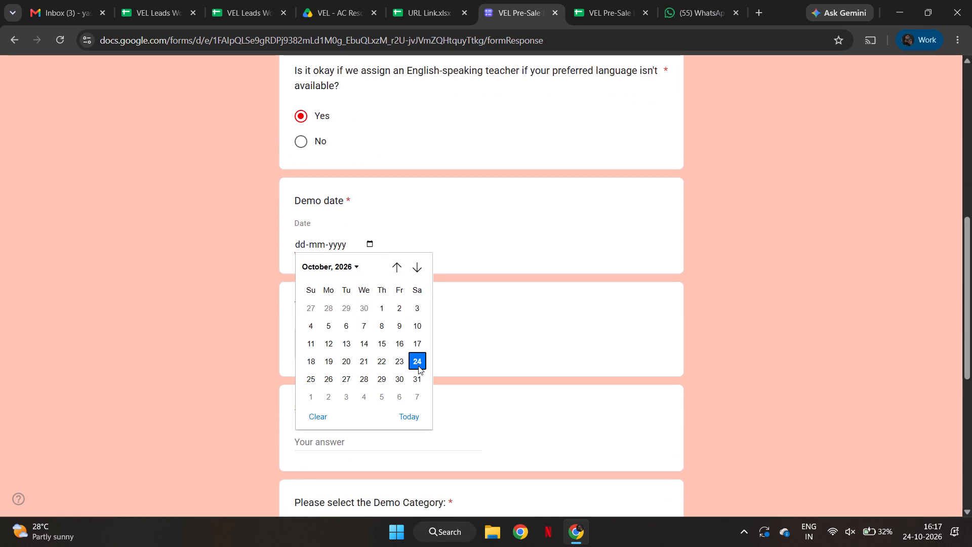
{"action": "left_click", "coordinate": [418, 362]}
{"action": "left_click", "coordinate": [366, 344]}
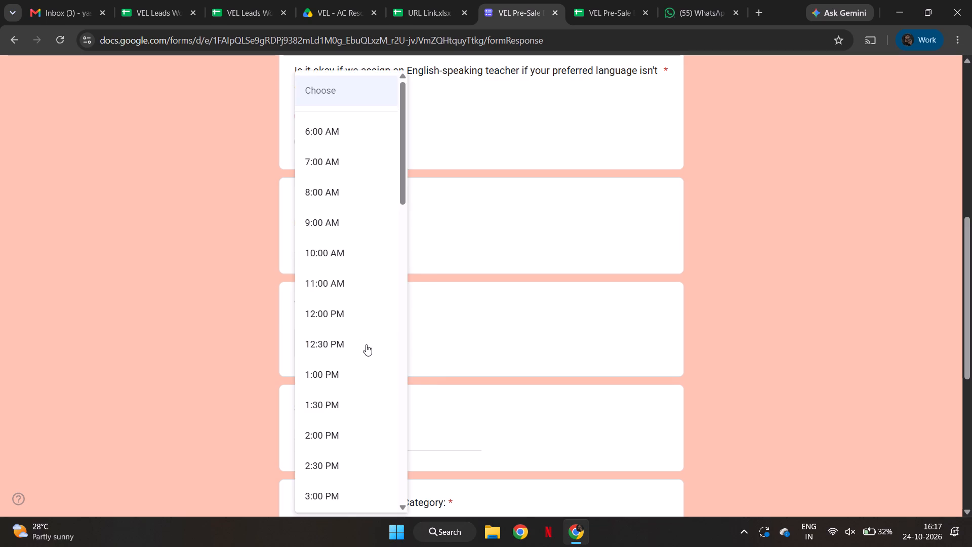
{"action": "scroll", "coordinate": [340, 378], "scroll_direction": "down", "scroll_amount": 1}
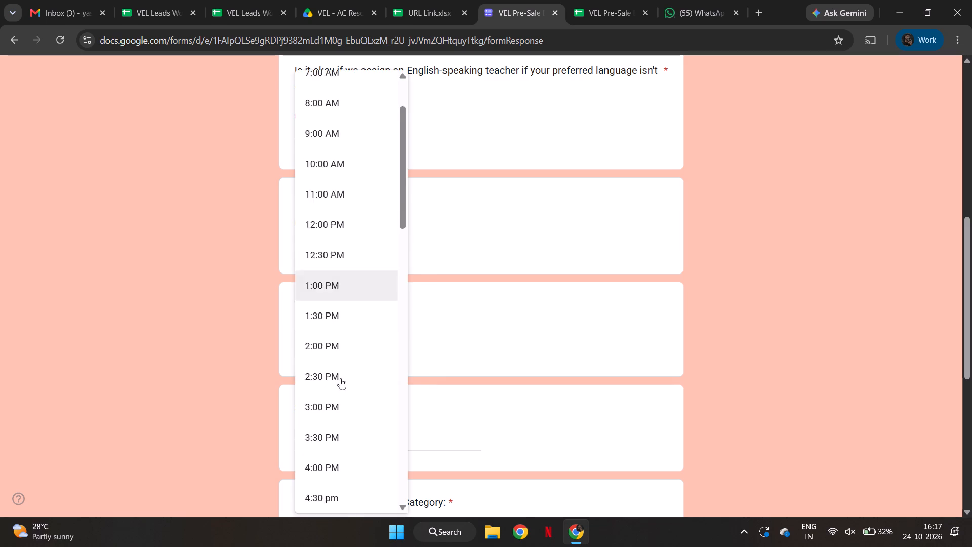
{"action": "scroll", "coordinate": [340, 378], "scroll_direction": "down", "scroll_amount": 6}
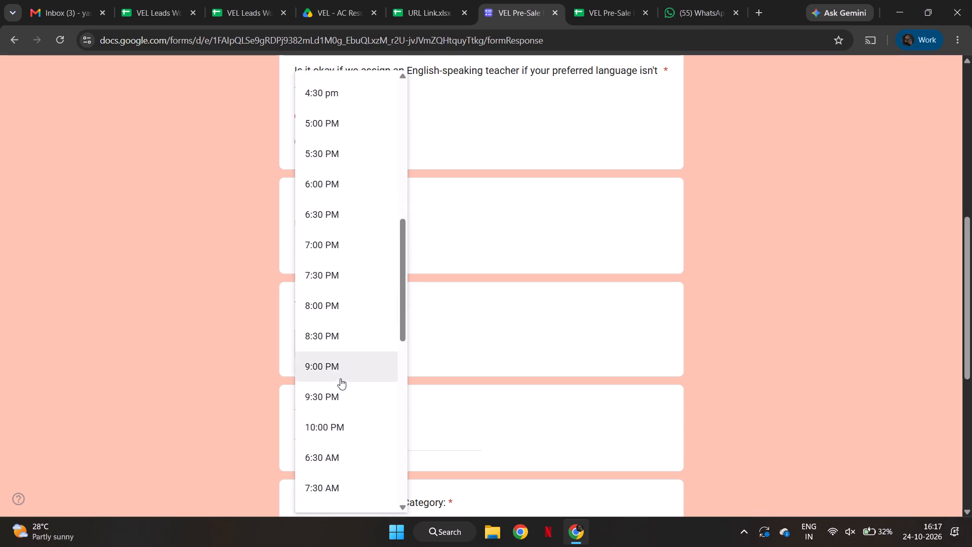
{"action": "left_click", "coordinate": [339, 306]}
Choose Prime Demo as the demo category and enter "Prime" as the Specific Teacher.
{"action": "scroll", "coordinate": [273, 393], "scroll_direction": "down", "scroll_amount": 3}
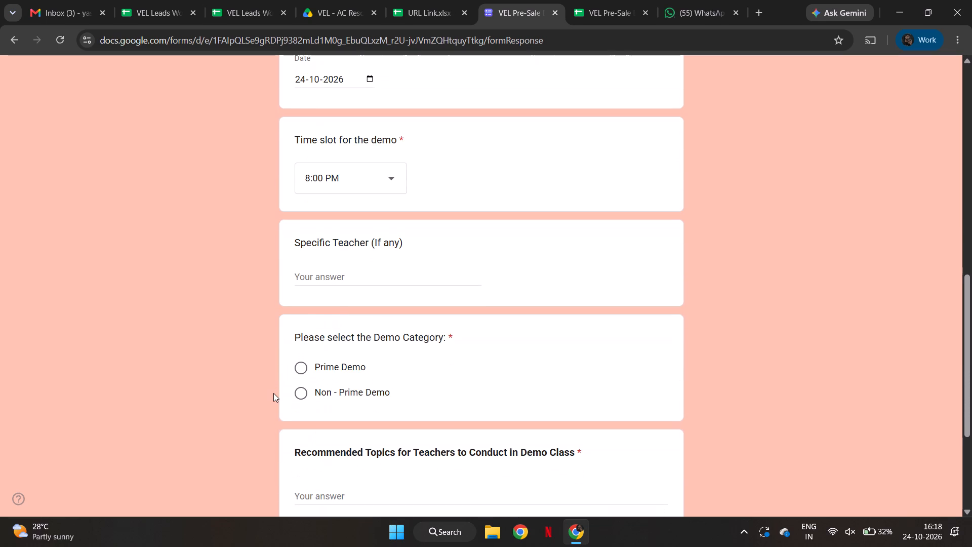
{"action": "left_click", "coordinate": [337, 278]}
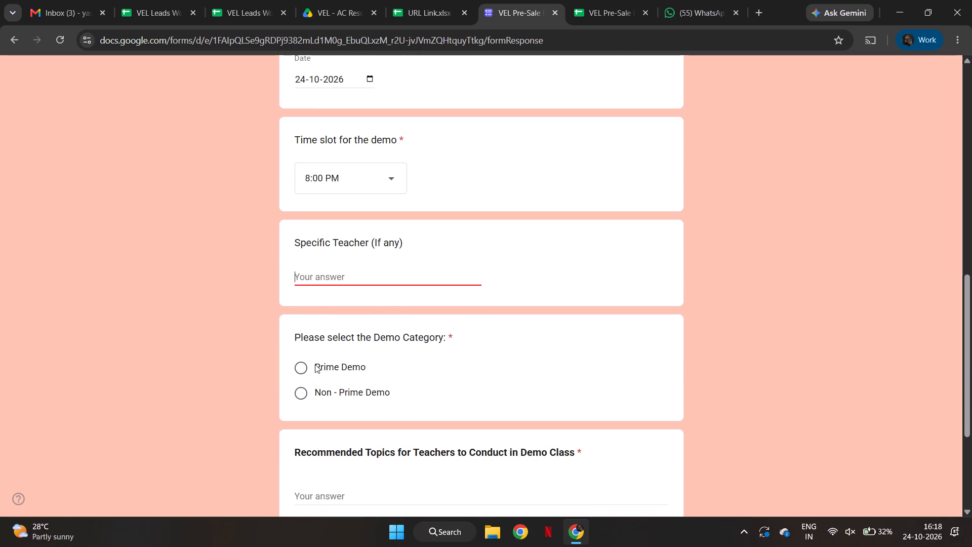
{"action": "left_click", "coordinate": [304, 371]}
{"action": "scroll", "coordinate": [265, 418], "scroll_direction": "down", "scroll_amount": 3}
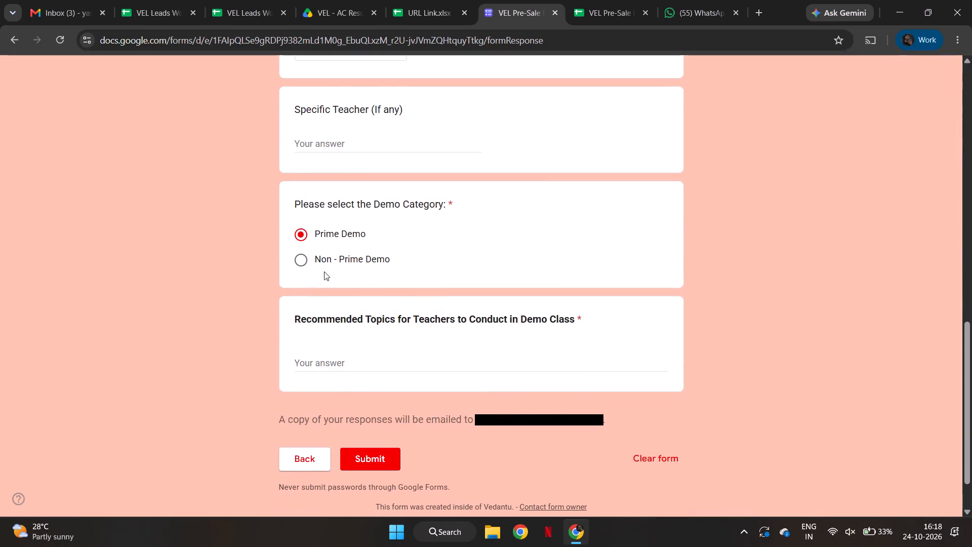
{"action": "left_click", "coordinate": [354, 148]}
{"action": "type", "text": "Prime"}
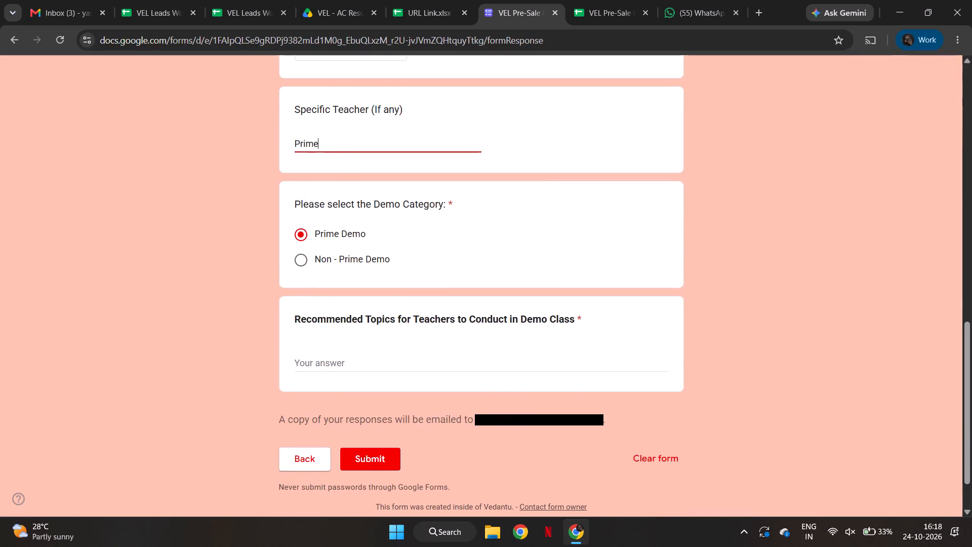
Enter "NA" for the recommended demo class topics, submit the form, and close it.
{"action": "left_click", "coordinate": [357, 360]}
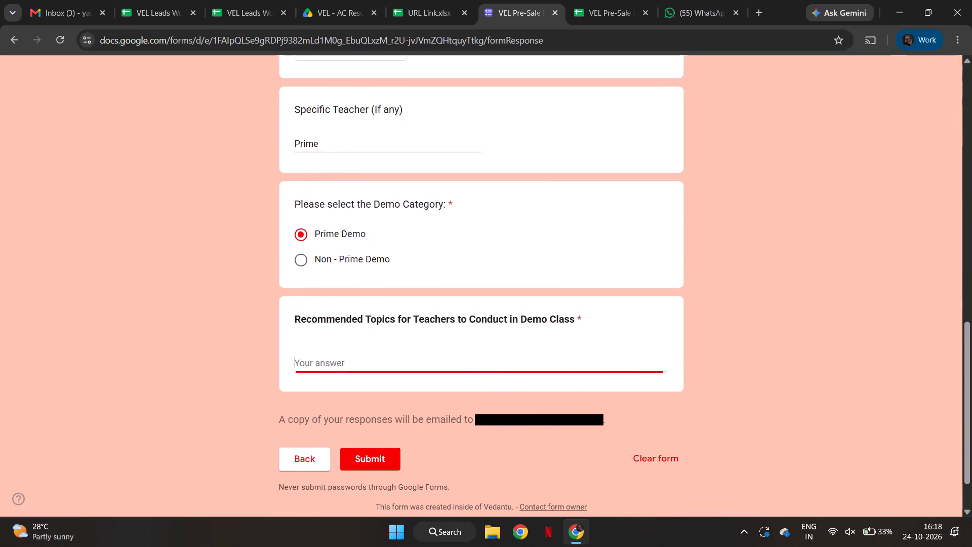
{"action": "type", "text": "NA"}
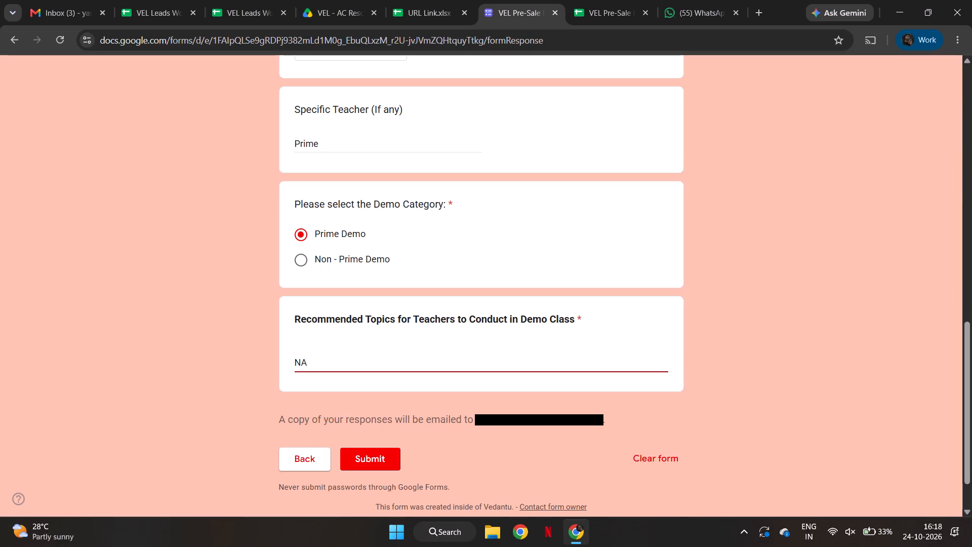
{"action": "left_click", "coordinate": [378, 459]}
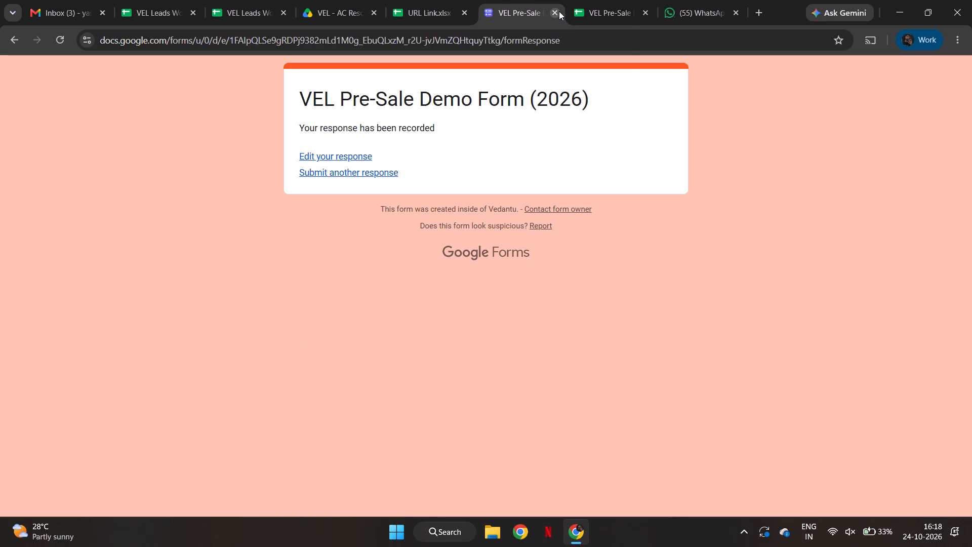
{"action": "left_click", "coordinate": [559, 11]}
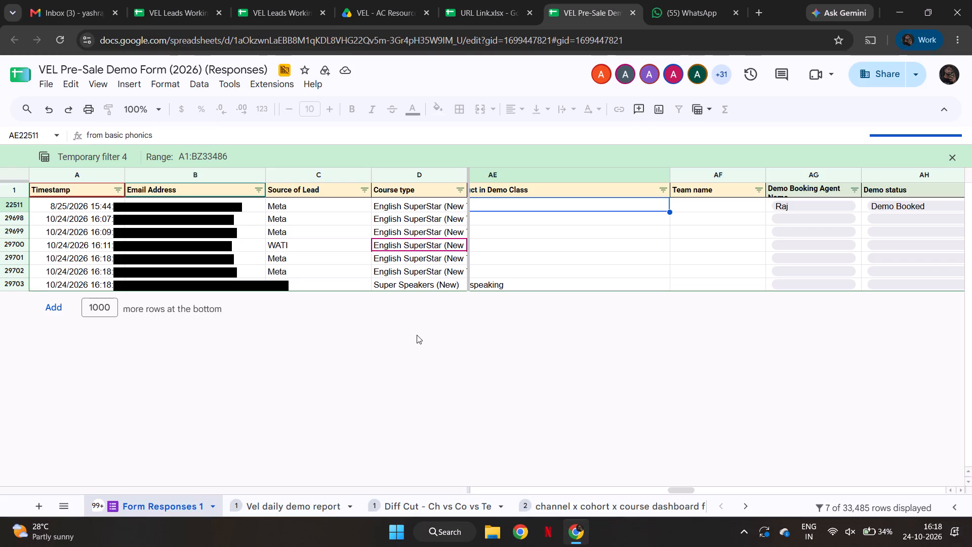
Switch to the first VEL Leads Working spreadsheet.
{"action": "left_click", "coordinate": [196, 4]}
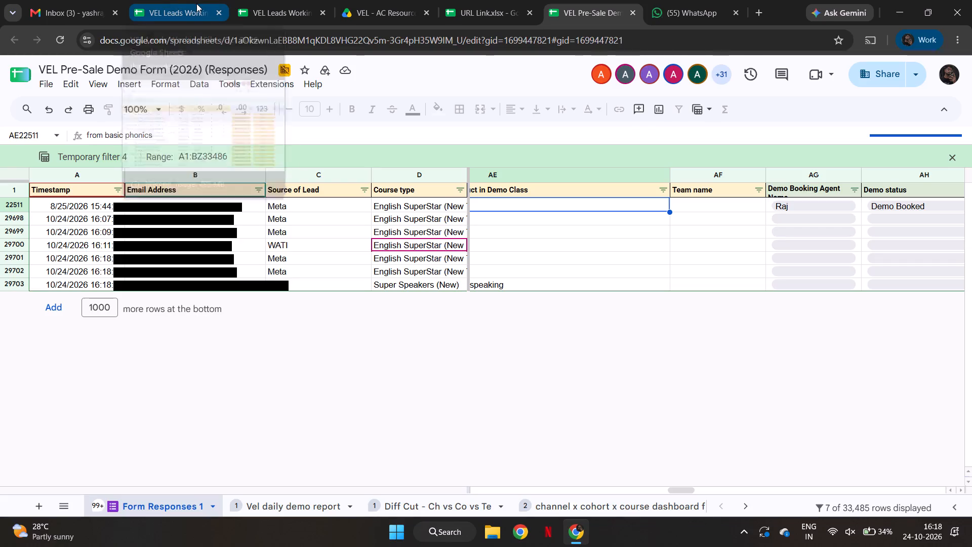
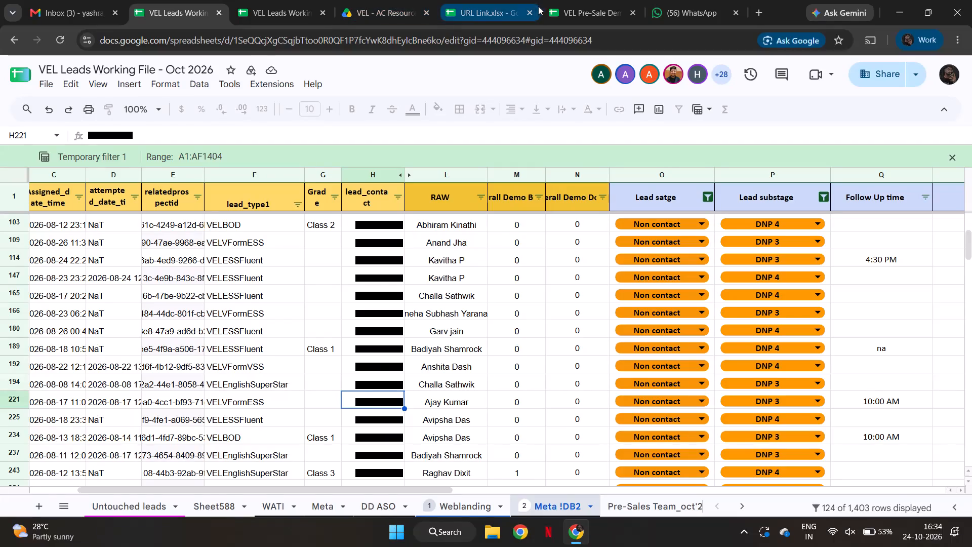
Switch to the VEL Pre-Sale Demo Form (2026) (Responses) spreadsheet.
{"action": "left_click", "coordinate": [575, 11]}
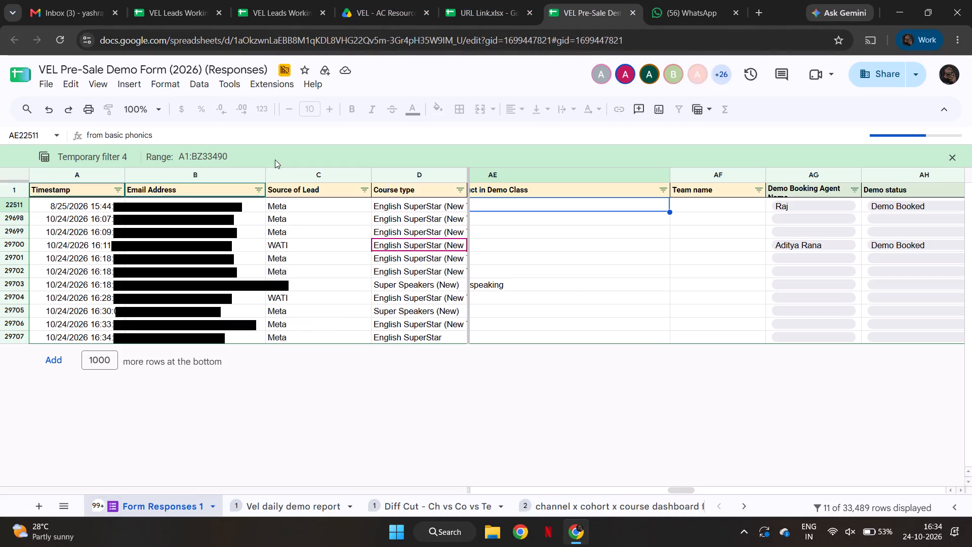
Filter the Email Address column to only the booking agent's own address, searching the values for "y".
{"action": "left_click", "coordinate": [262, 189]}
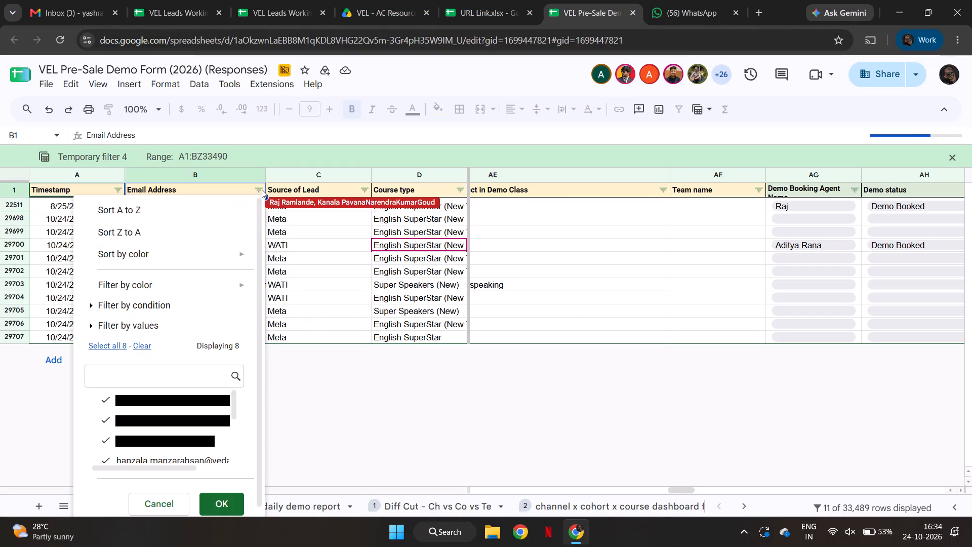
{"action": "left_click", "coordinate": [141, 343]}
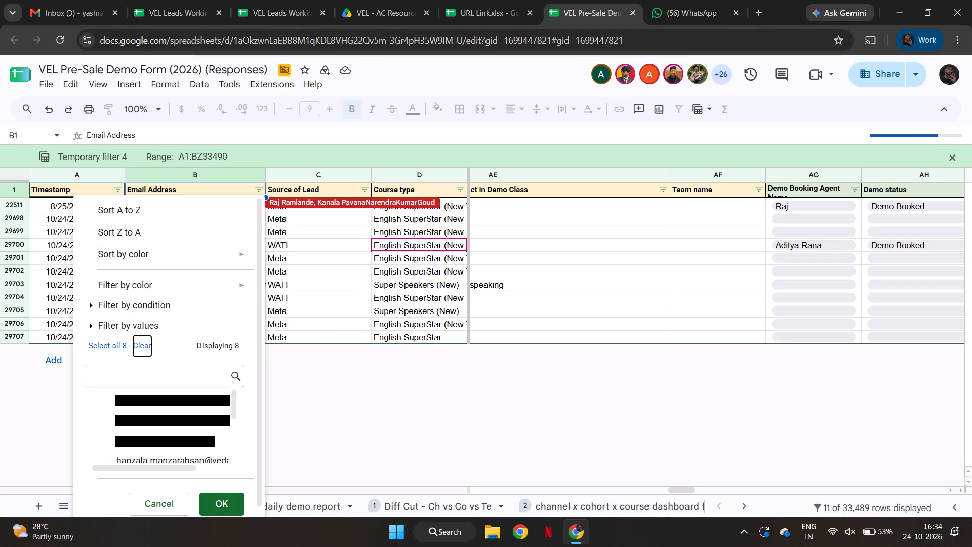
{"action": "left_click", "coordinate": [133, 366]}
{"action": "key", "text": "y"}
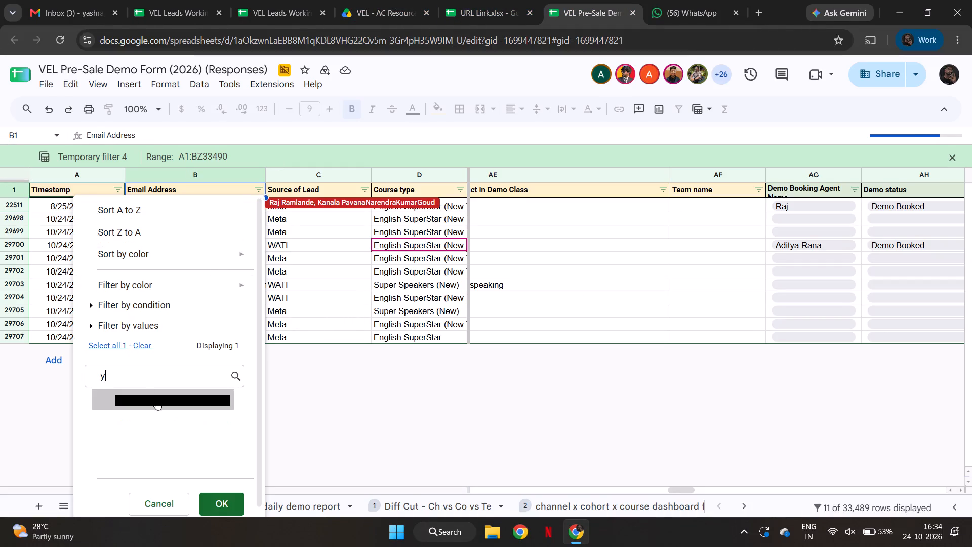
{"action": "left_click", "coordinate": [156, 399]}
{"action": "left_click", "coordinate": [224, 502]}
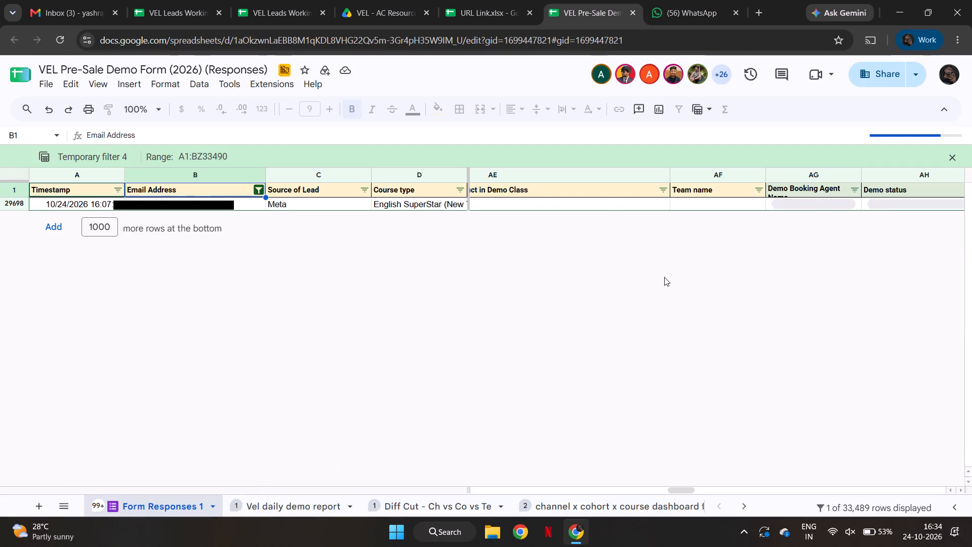
Reset the Contact number column filter so that all of its values are selected.
{"action": "scroll", "coordinate": [664, 277], "scroll_direction": "right", "scroll_amount": 10}
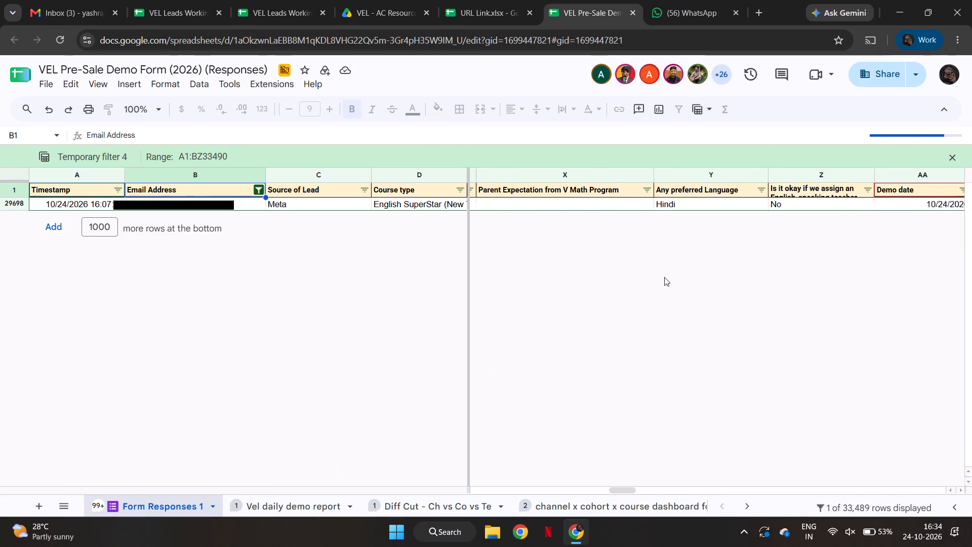
{"action": "scroll", "coordinate": [664, 277], "scroll_direction": "right", "scroll_amount": 10}
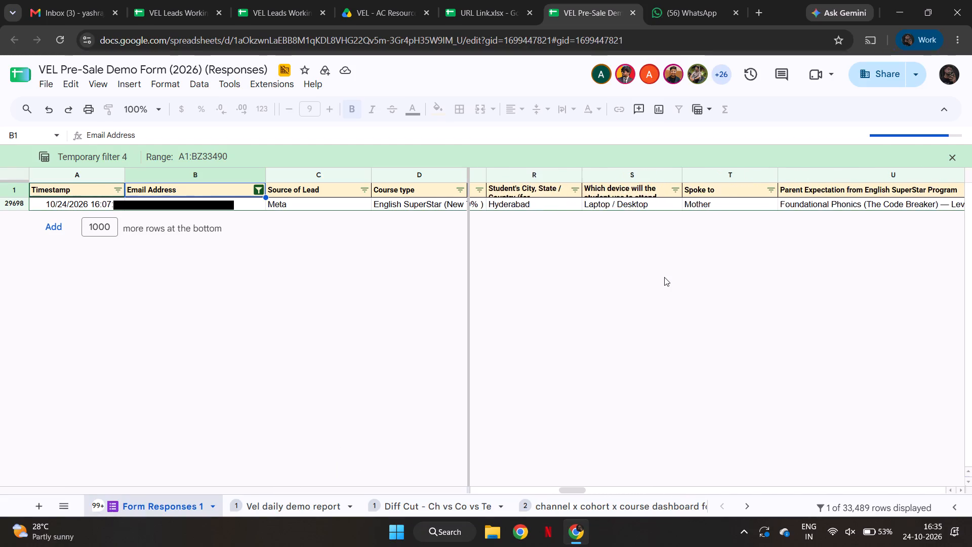
{"action": "scroll", "coordinate": [664, 277], "scroll_direction": "right", "scroll_amount": 8}
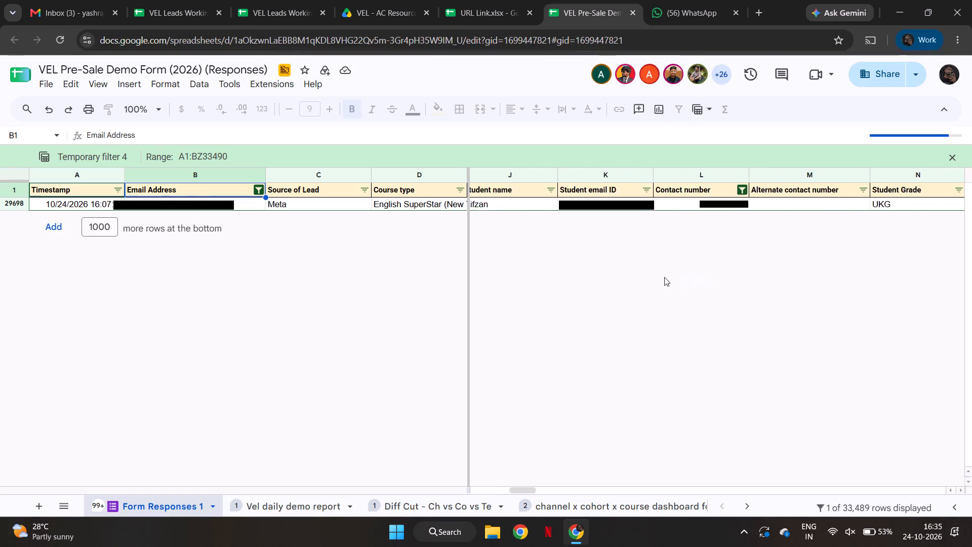
{"action": "scroll", "coordinate": [664, 277], "scroll_direction": "right", "scroll_amount": 2}
{"action": "left_click", "coordinate": [746, 190]}
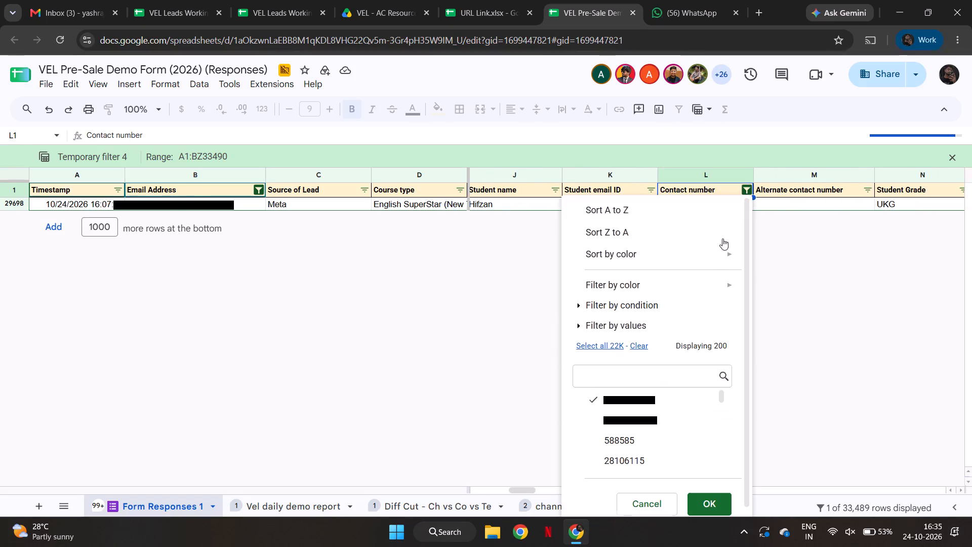
{"action": "left_click", "coordinate": [611, 345]}
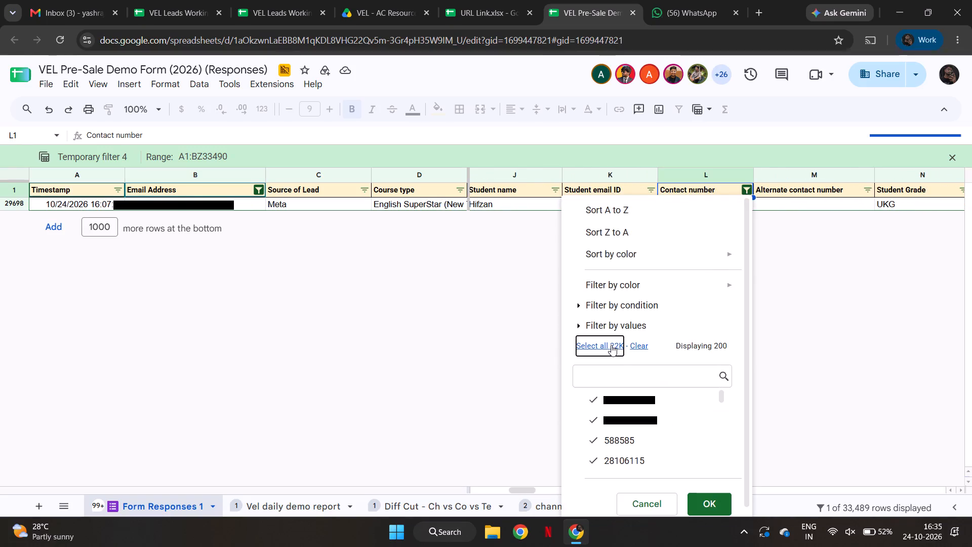
{"action": "left_click", "coordinate": [713, 496]}
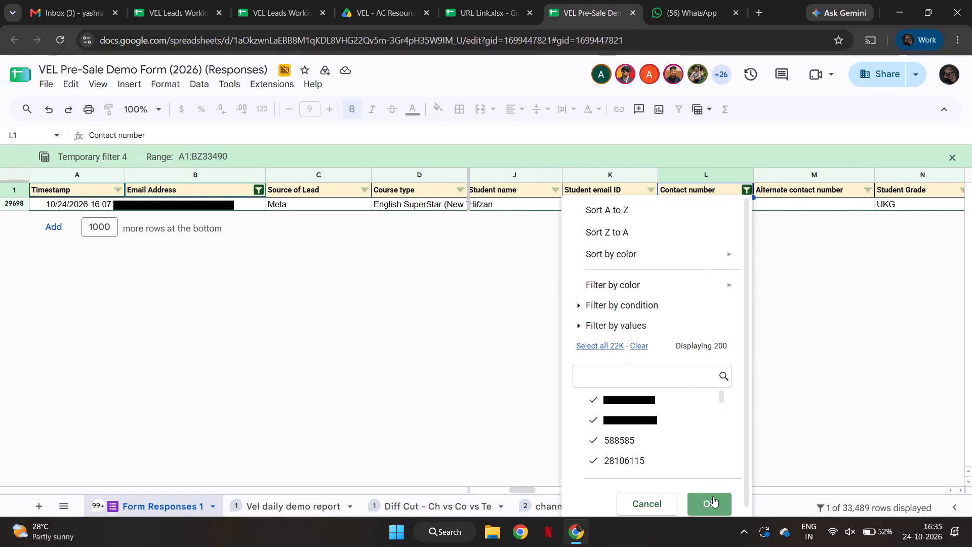
Refilter the Email Address column to only the booking agent's own address, found by searching the values for "y".
{"action": "left_click", "coordinate": [258, 190]}
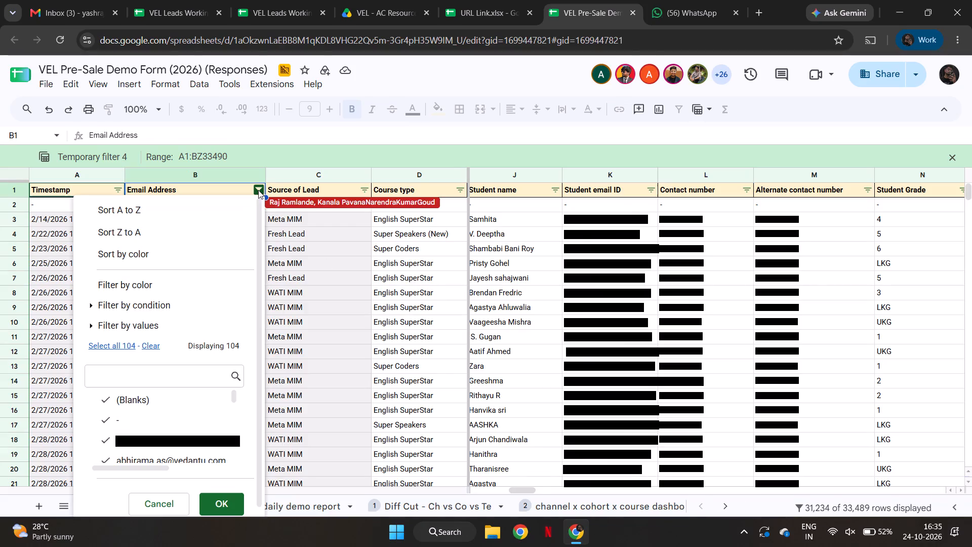
{"action": "left_click", "coordinate": [113, 343]}
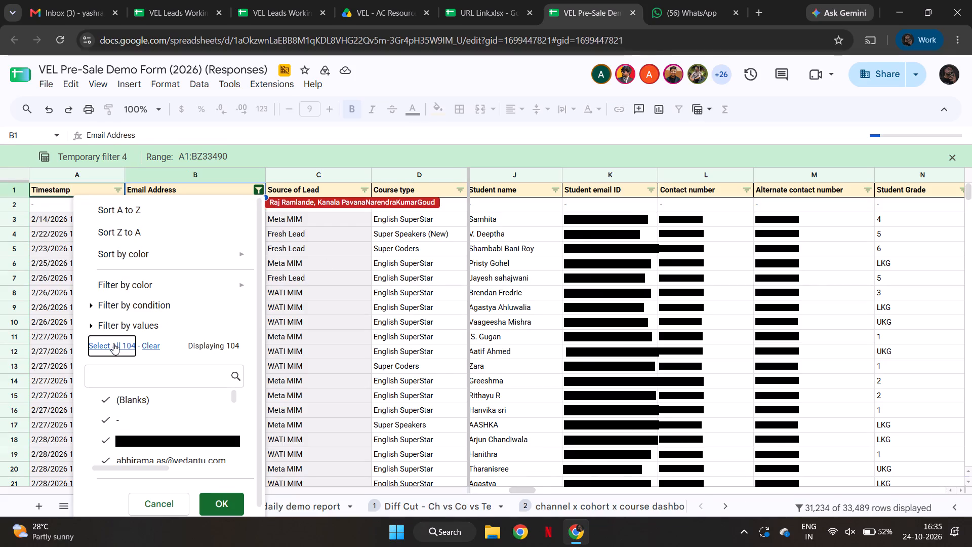
{"action": "left_click", "coordinate": [142, 343]}
{"action": "left_click", "coordinate": [125, 369]}
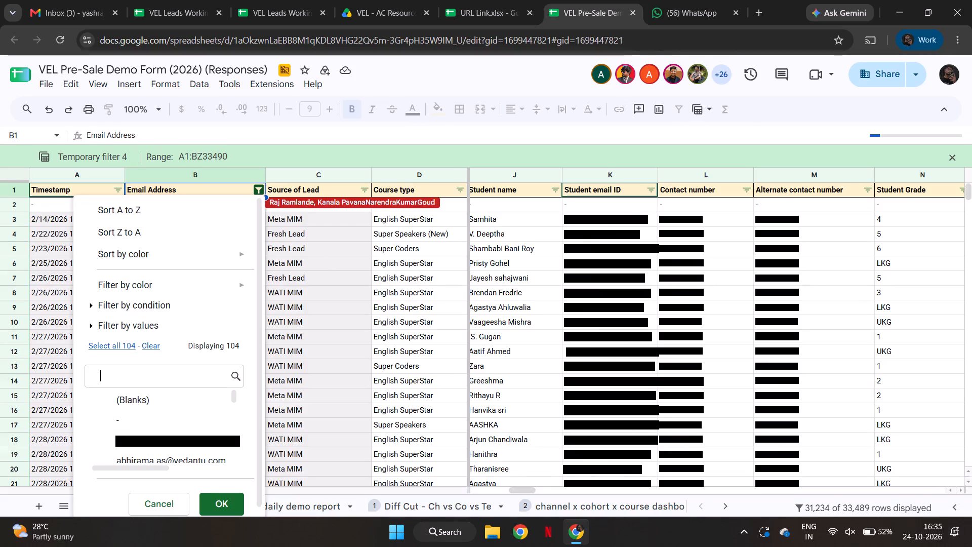
{"action": "key", "text": "y"}
{"action": "left_click", "coordinate": [152, 419]}
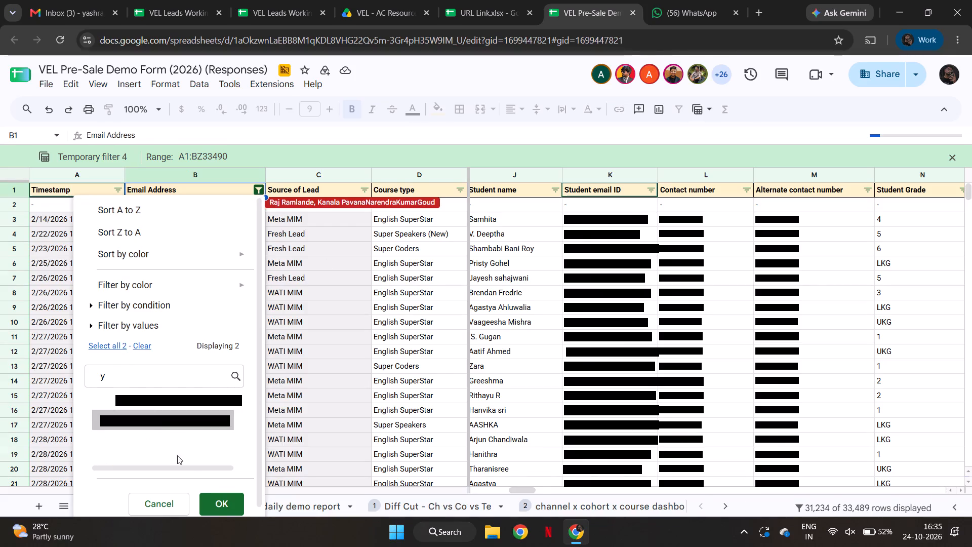
{"action": "left_click", "coordinate": [219, 503]}
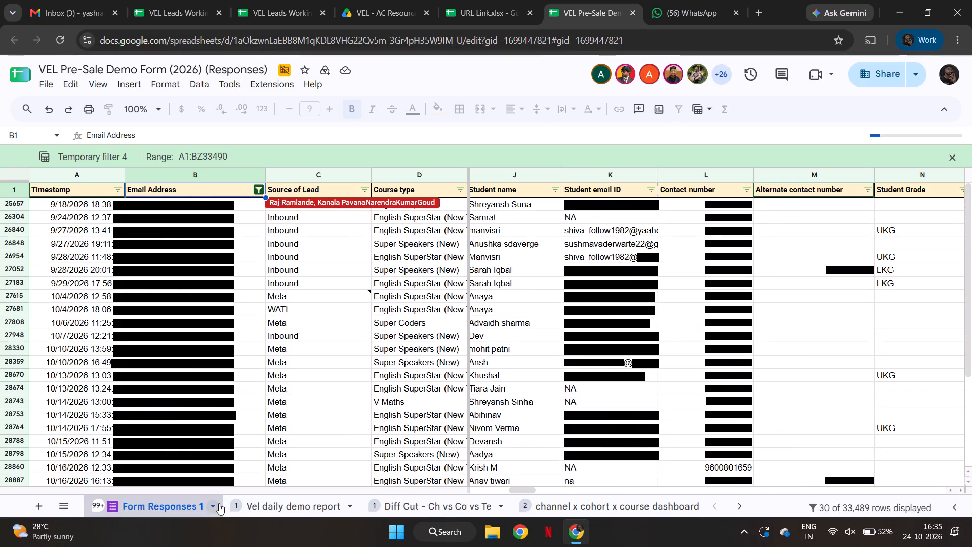